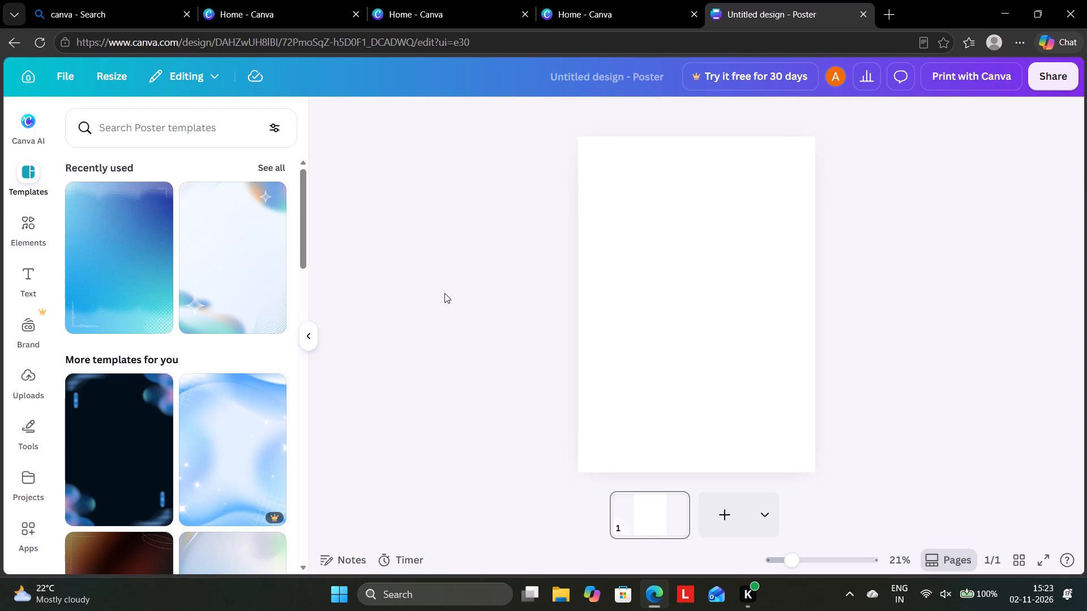
# Apply the green gradient poster template with white corner frames, dot grids and dotted waves to the blank page.
pyautogui.scroll(-3, 245, 364)
pyautogui.scroll(1, 234, 354)
pyautogui.scroll(-1, 176, 360)
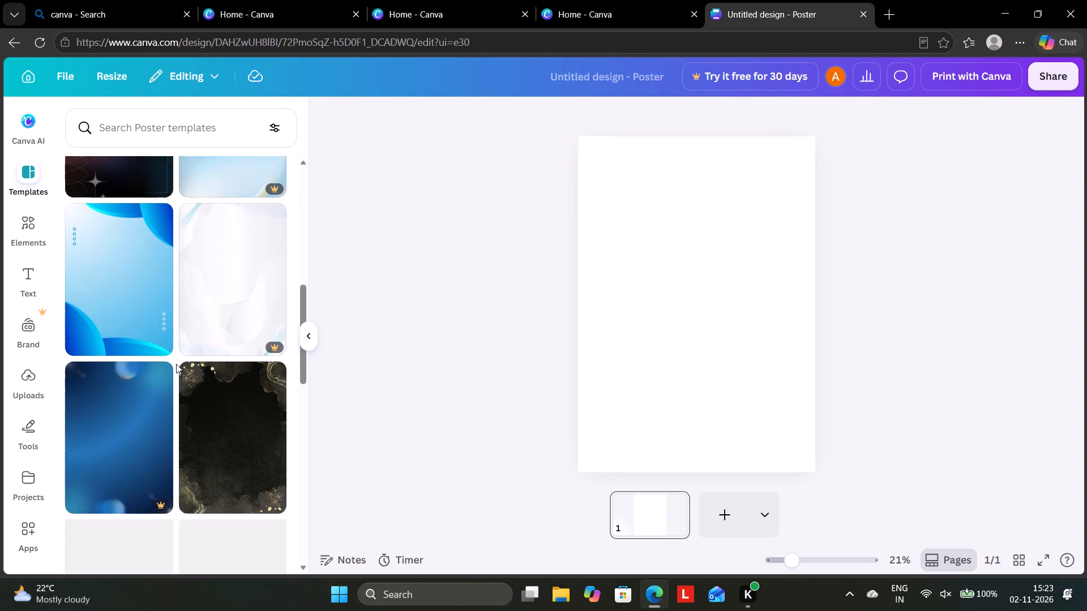
pyautogui.scroll(-3, 176, 364)
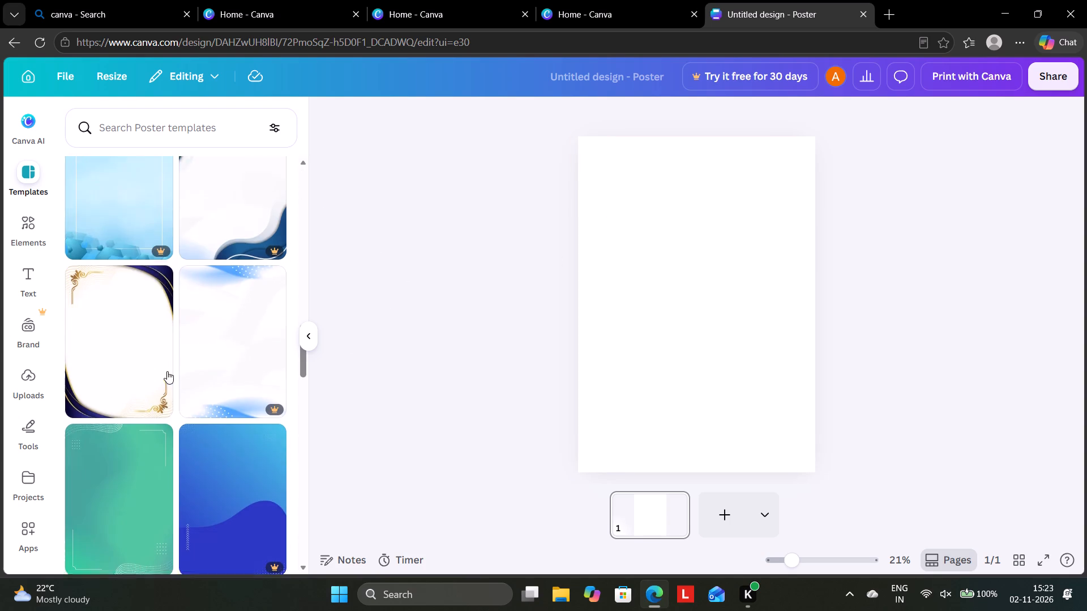
pyautogui.click(98, 475)
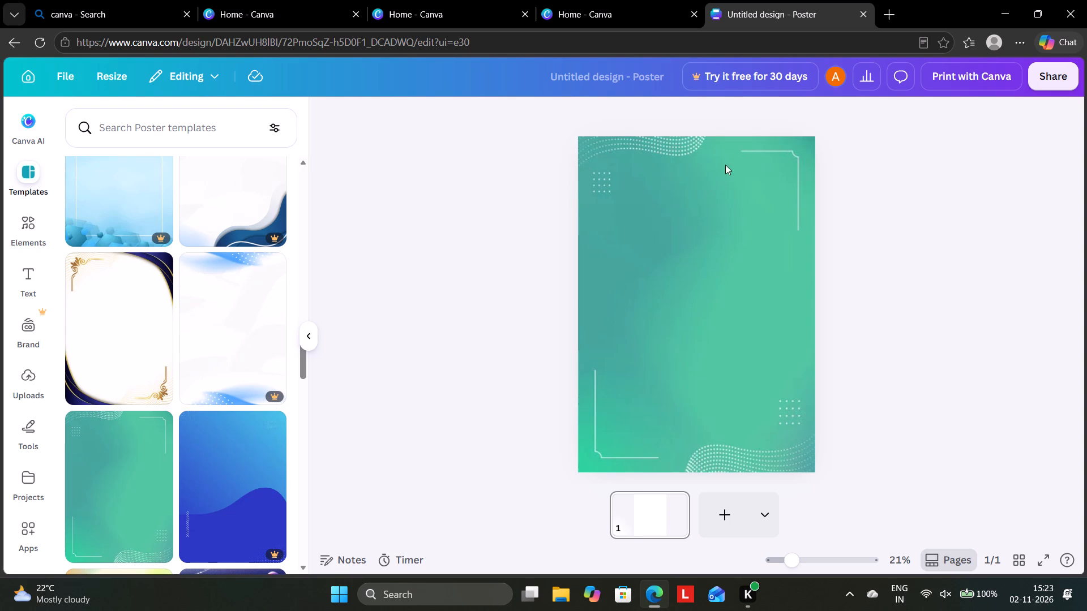
pyautogui.click(660, 167)
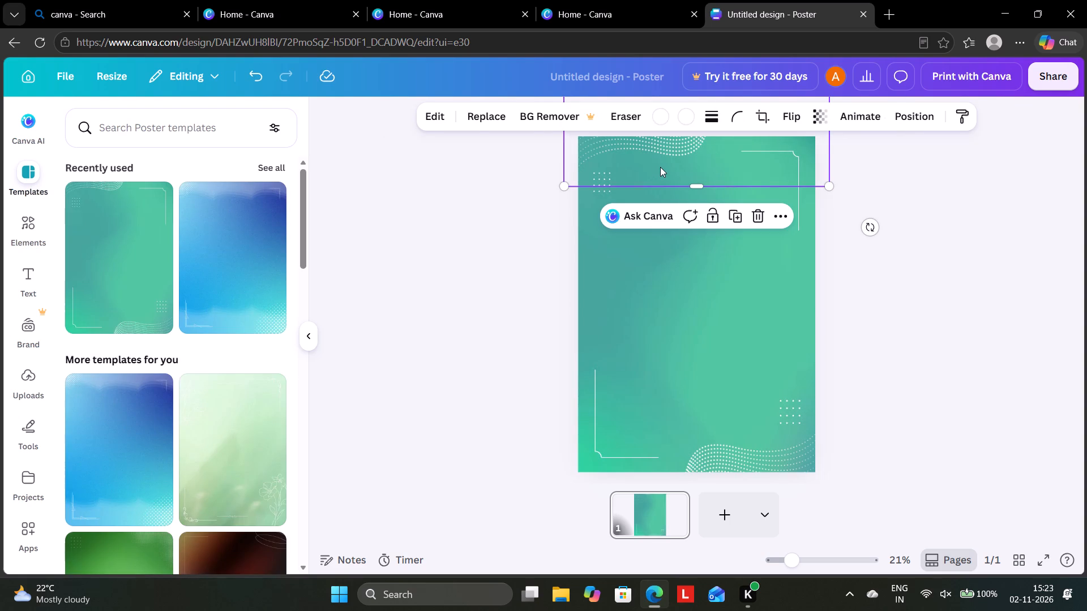
pyautogui.click(660, 167)
pyautogui.click(679, 371)
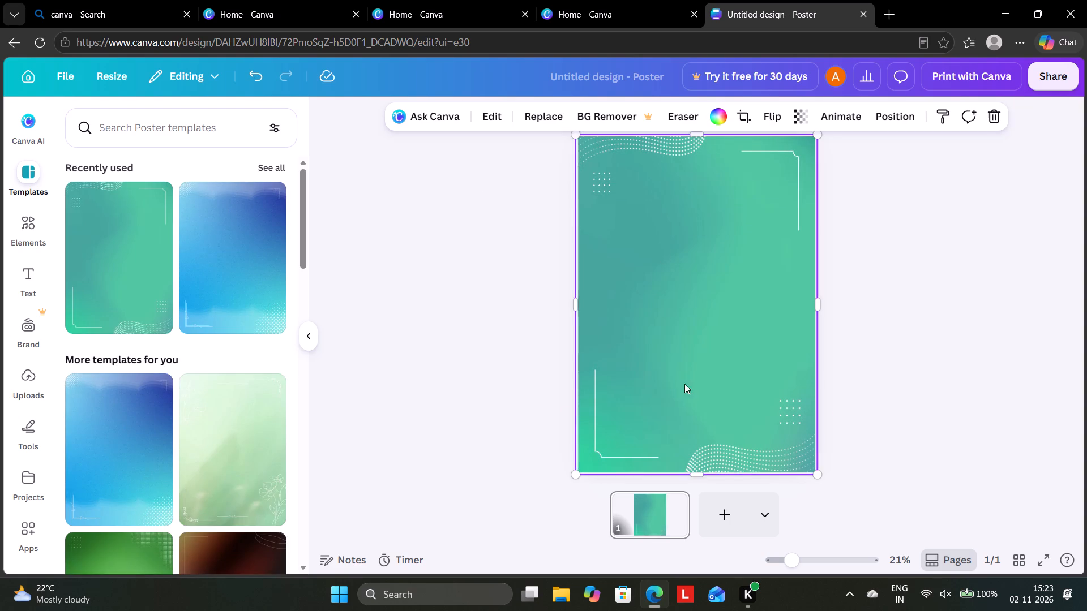
# Add a subheading text box and move it to the top centre of the poster.
pyautogui.click(38, 278)
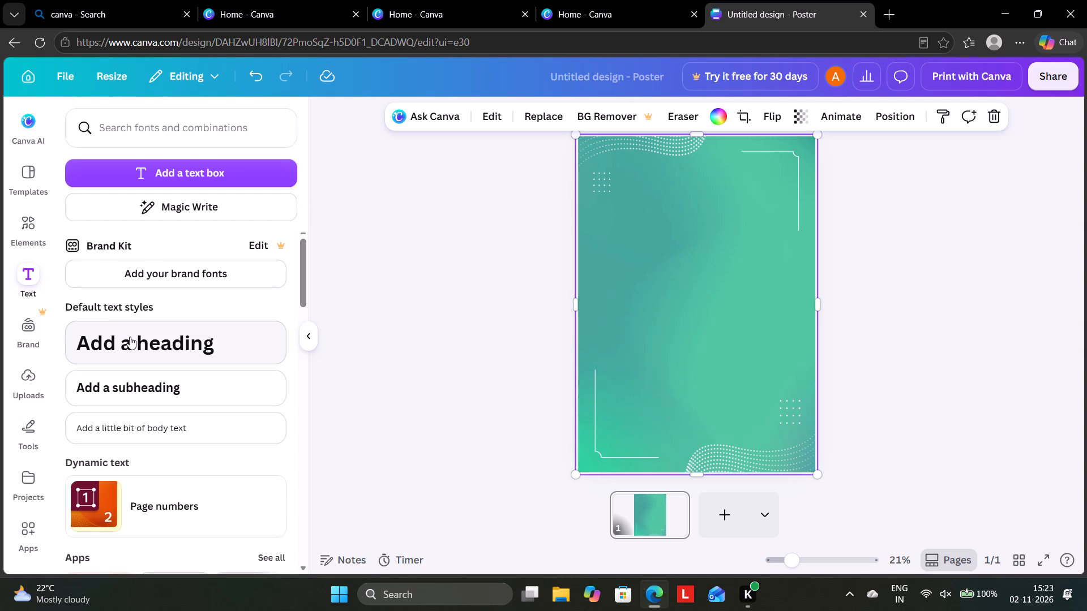
pyautogui.click(125, 385)
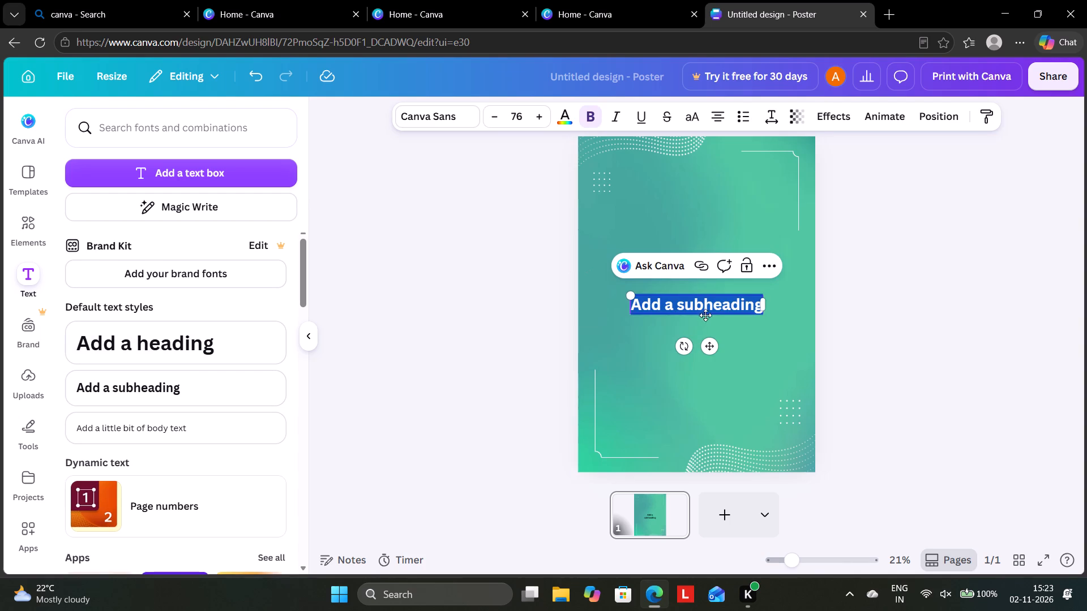
pyautogui.moveTo(702, 317); pyautogui.dragTo(704, 184)
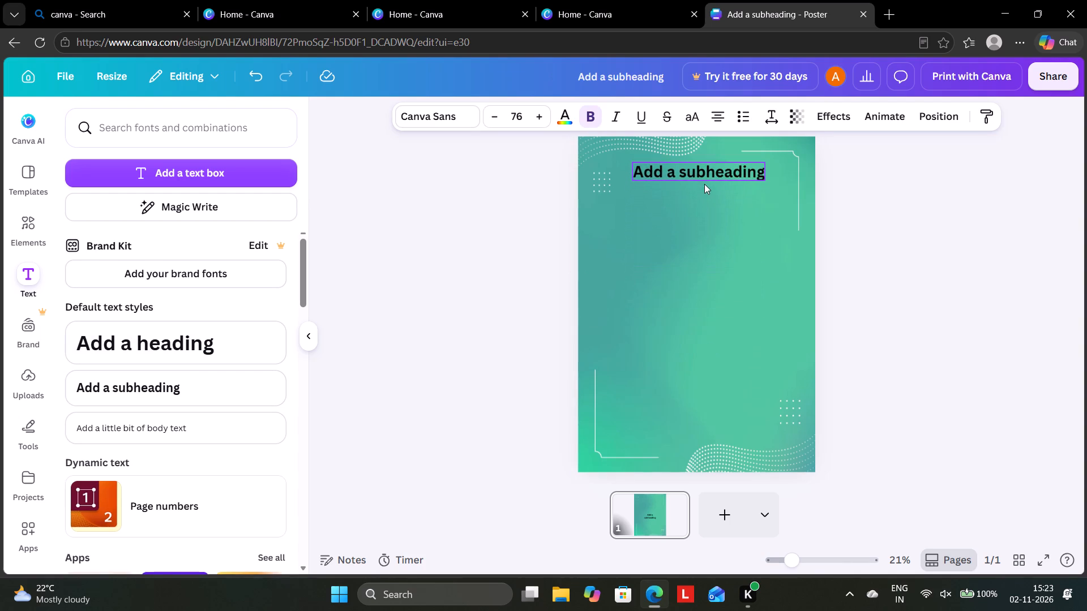
pyautogui.moveTo(704, 184); pyautogui.dragTo(697, 165)
# Replace the subheading's placeholder text with "Markaz Arts and Science".
pyautogui.doubleClick(697, 150)
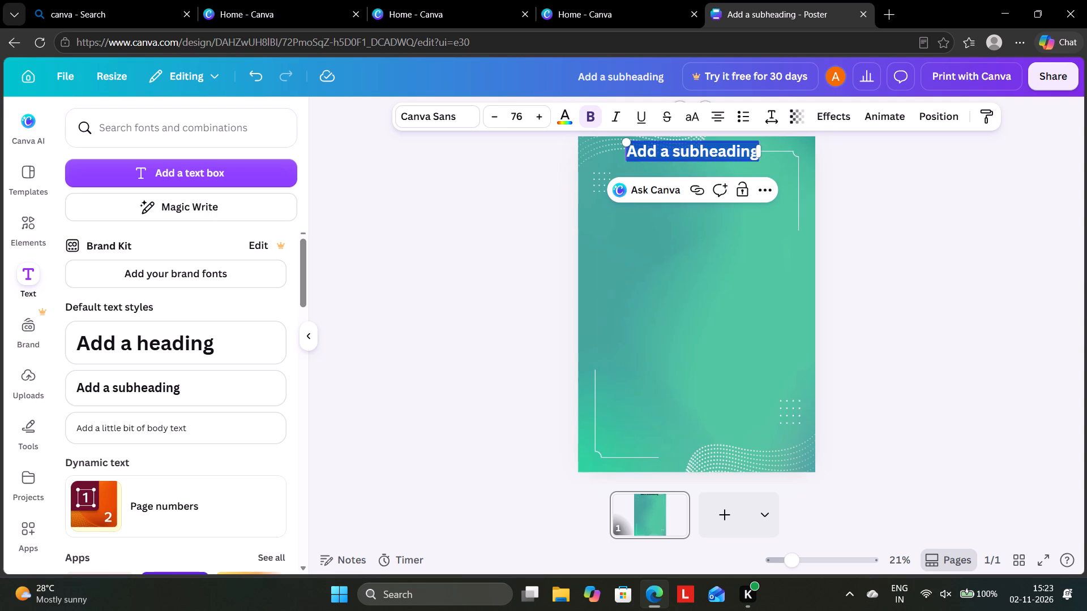
pyautogui.press('BackSpace')
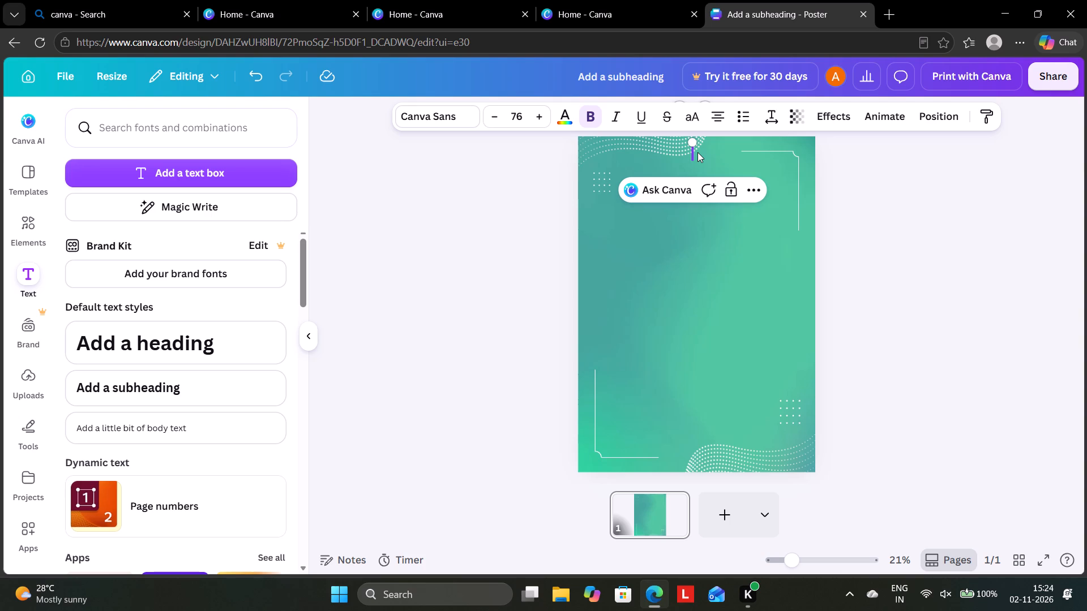
pyautogui.press('m')
pyautogui.press('BackSpace')
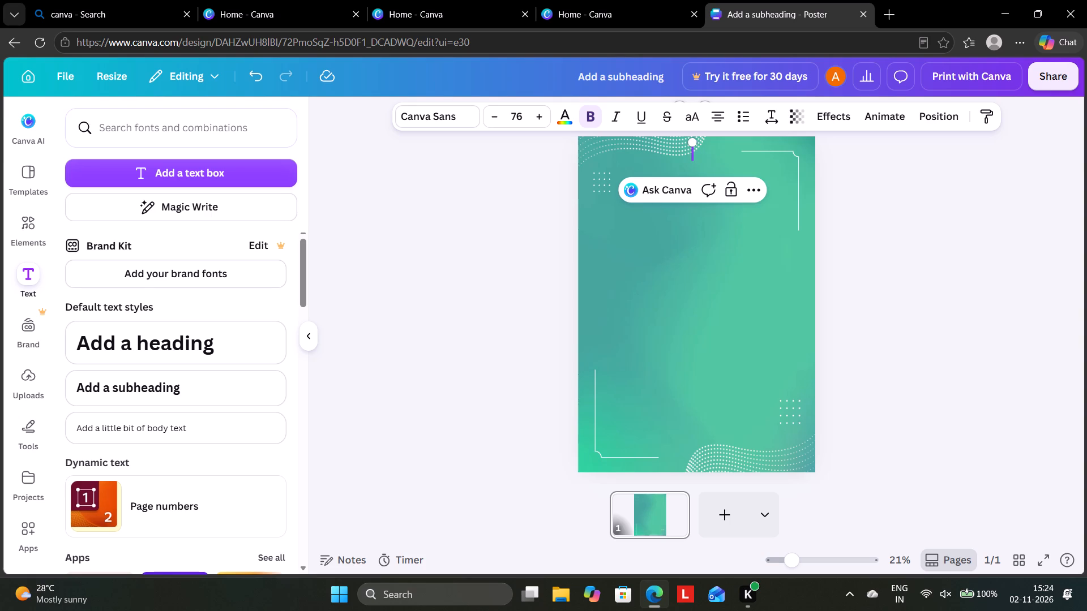
pyautogui.write('MA')
pyautogui.press('a')
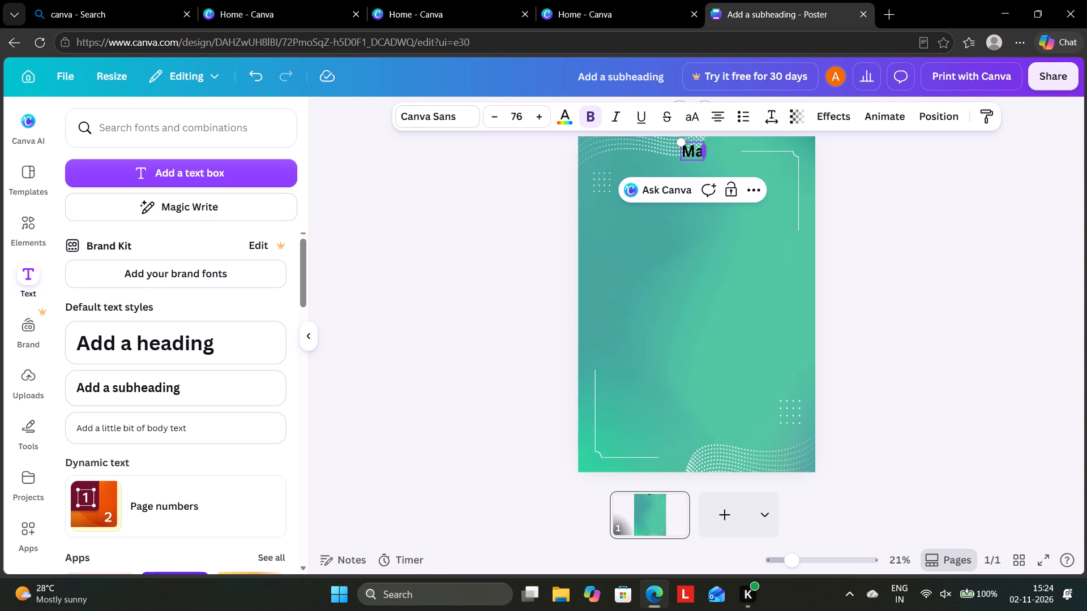
pyautogui.press('e')
pyautogui.press('BackSpace')
pyautogui.press('r')
pyautogui.write('kaz')
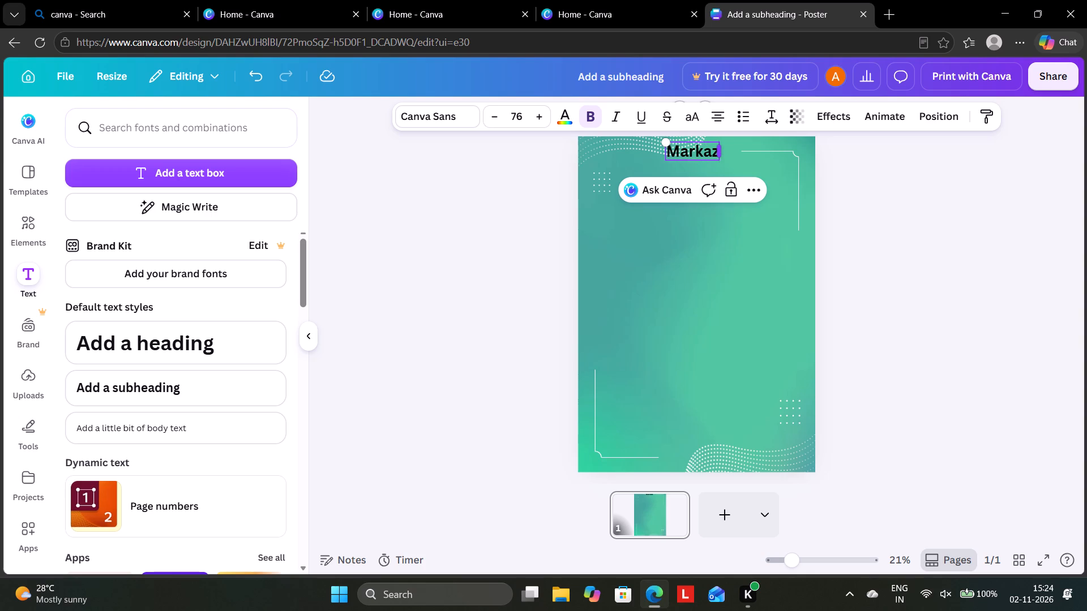
pyautogui.press('space')
pyautogui.hotkey('shift', 'a')
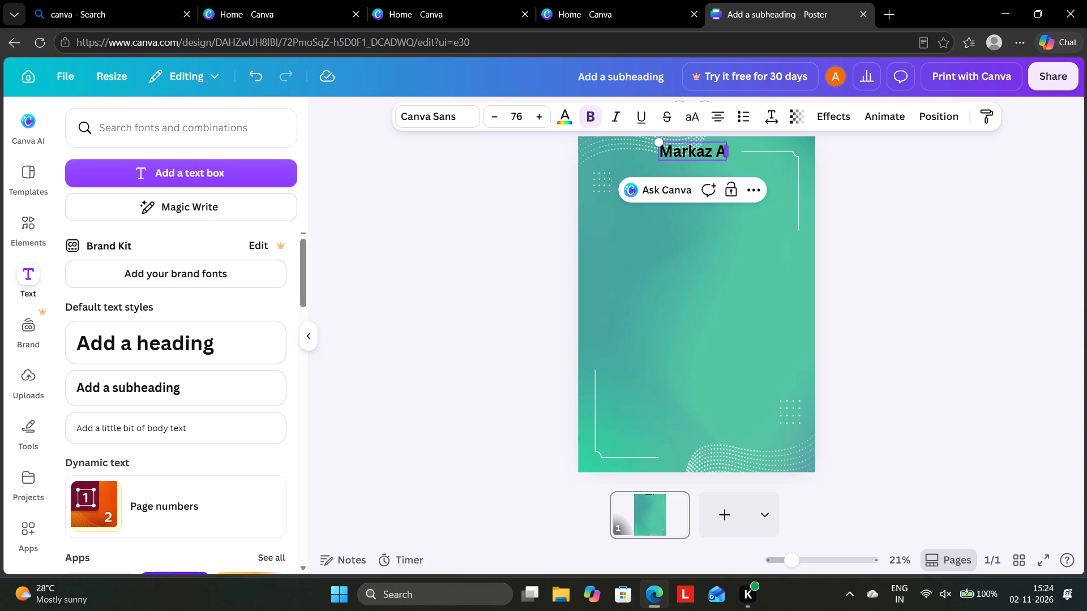
pyautogui.write('rt')
pyautogui.write('s')
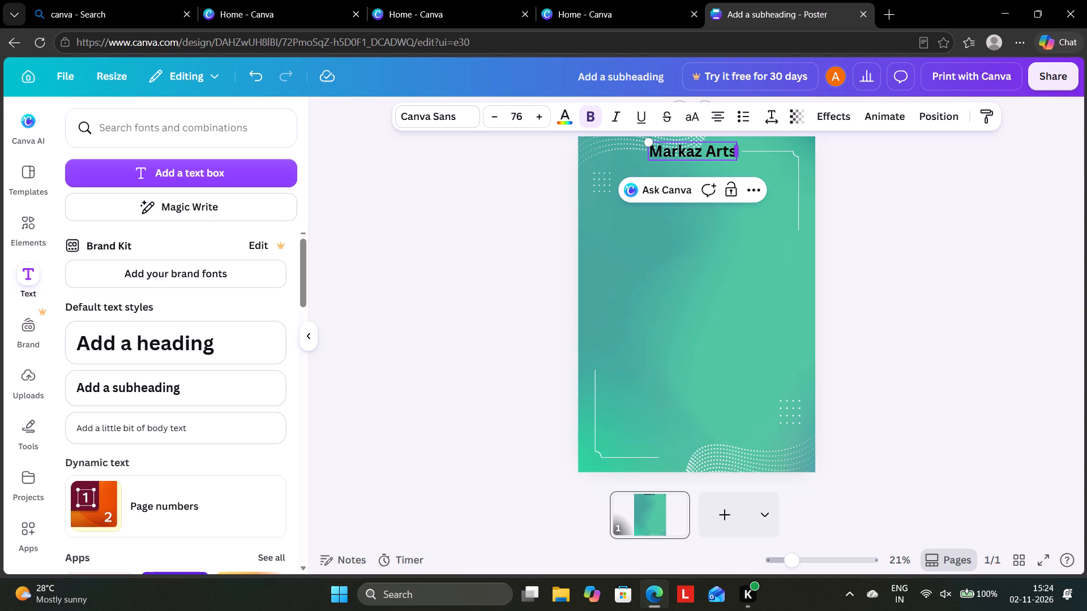
pyautogui.press('space')
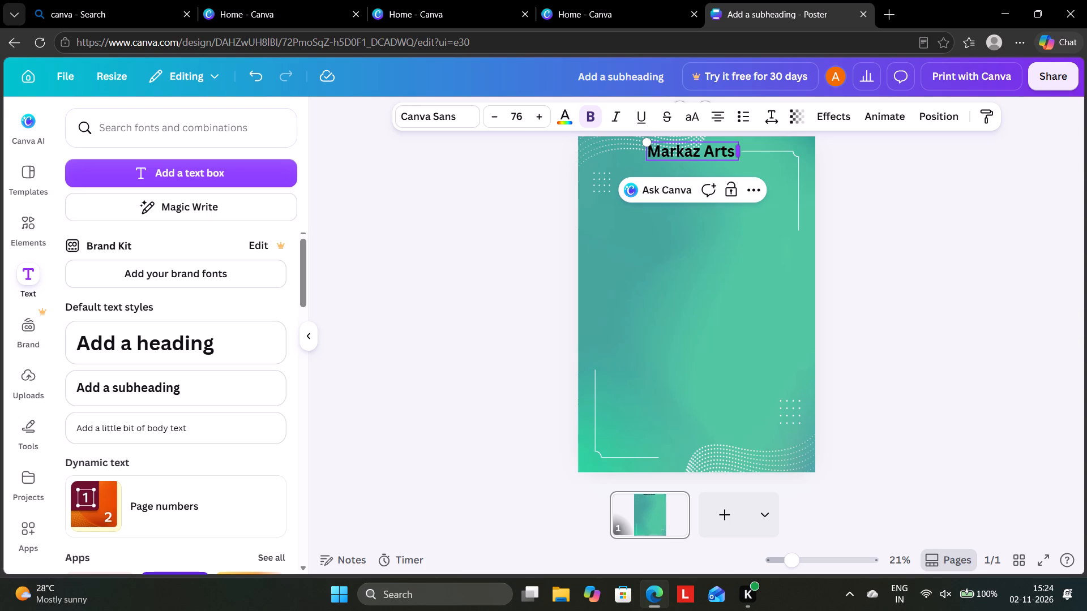
pyautogui.write('and')
pyautogui.press('space')
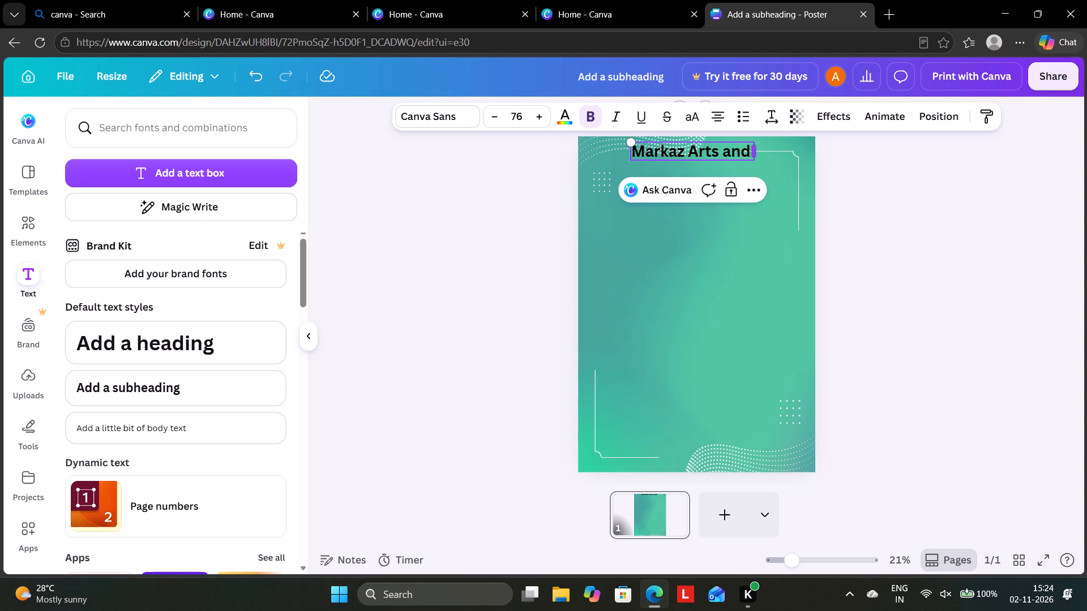
pyautogui.write('Science')
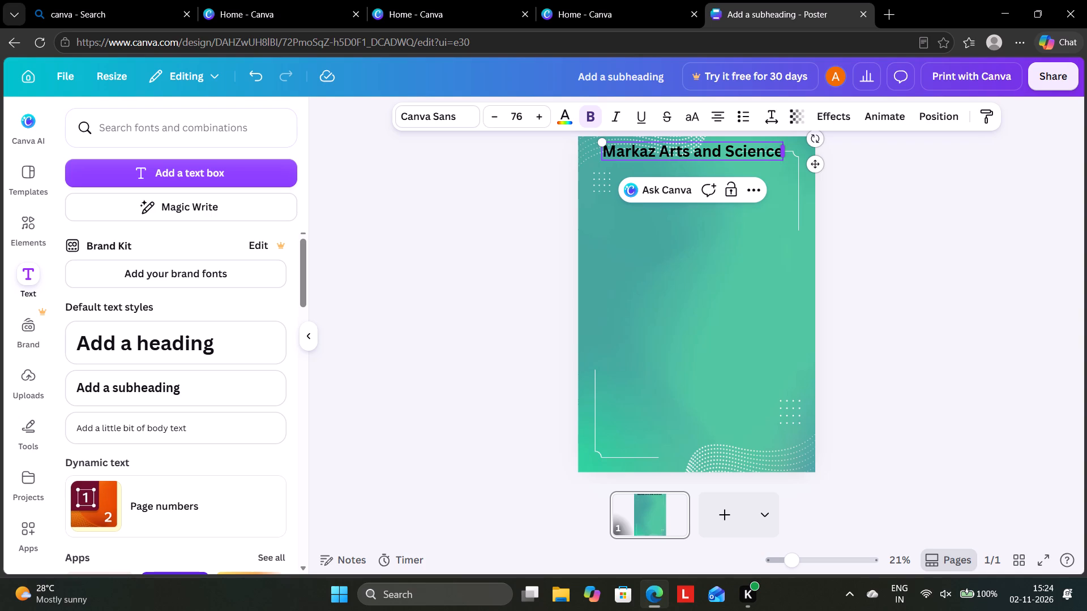
# Append the word "College" to the subheading after "Science", spelled with an e in the middle.
pyautogui.press('space')
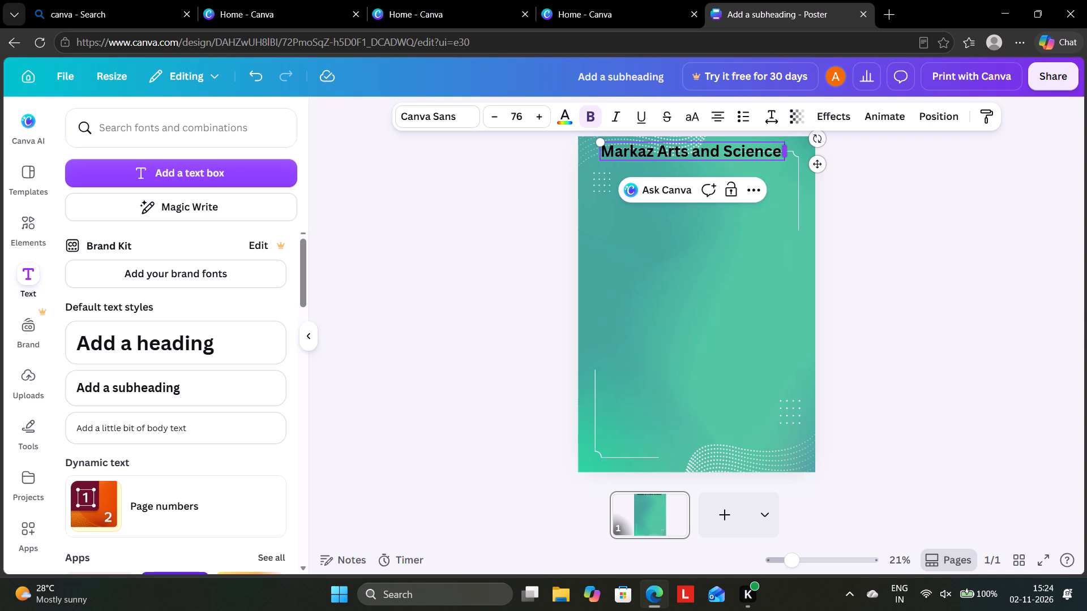
pyautogui.write('c')
pyautogui.press('BackSpace')
pyautogui.write('CCO')
pyautogui.press('BackSpace')
pyautogui.press('BackSpace')
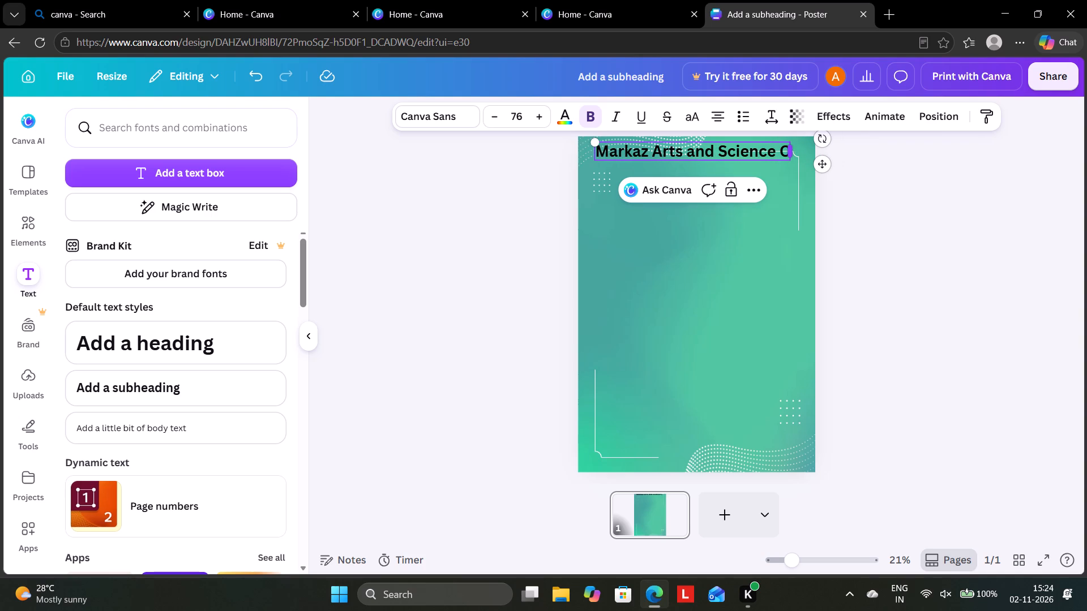
pyautogui.hotkey('shift', 'o')
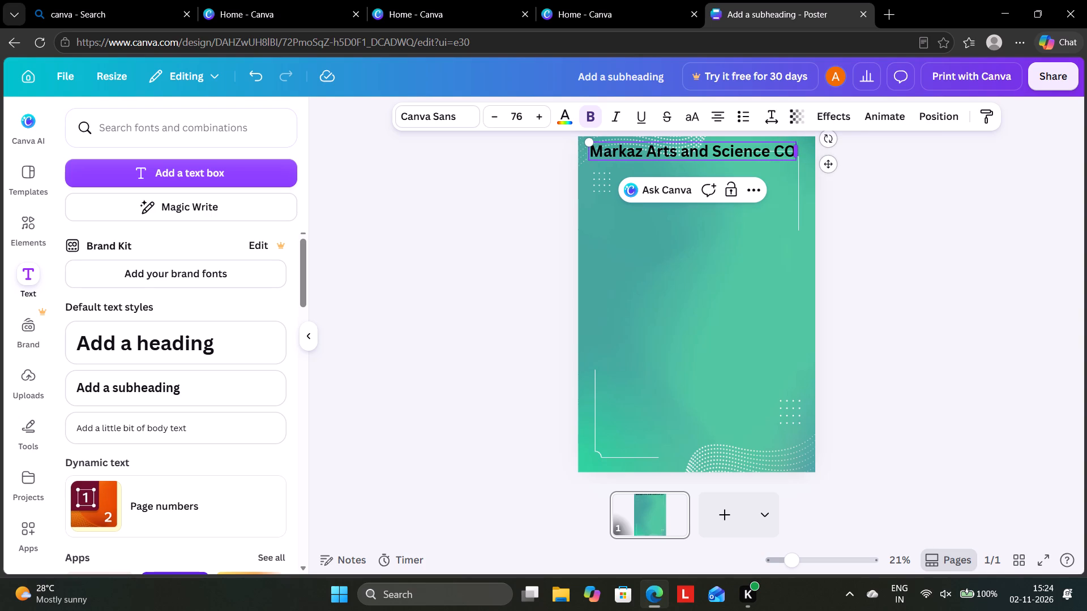
pyautogui.press('BackSpace')
pyautogui.press('o')
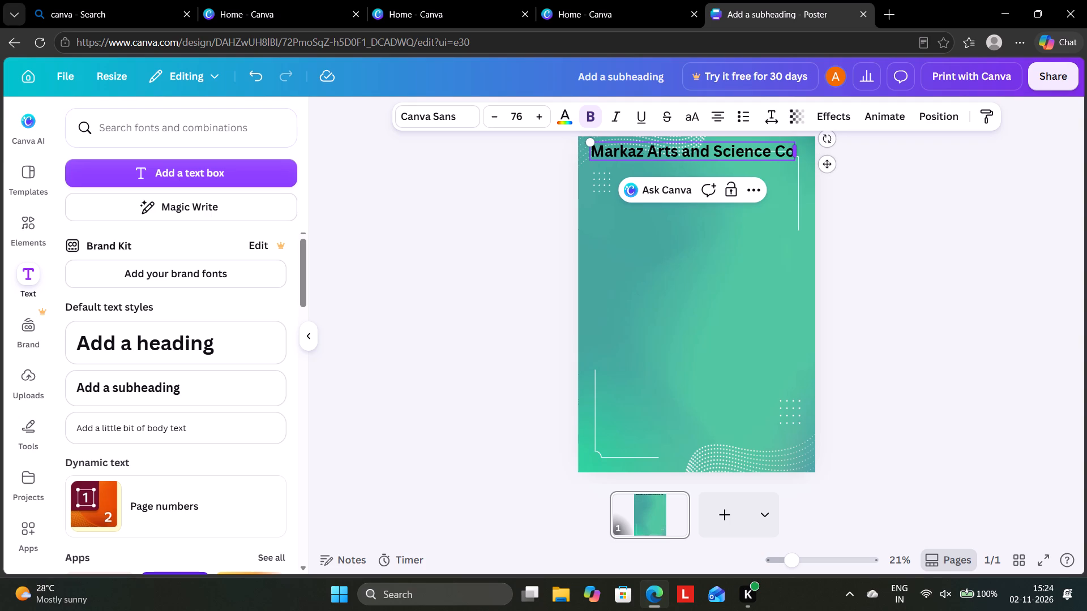
pyautogui.write('llage')
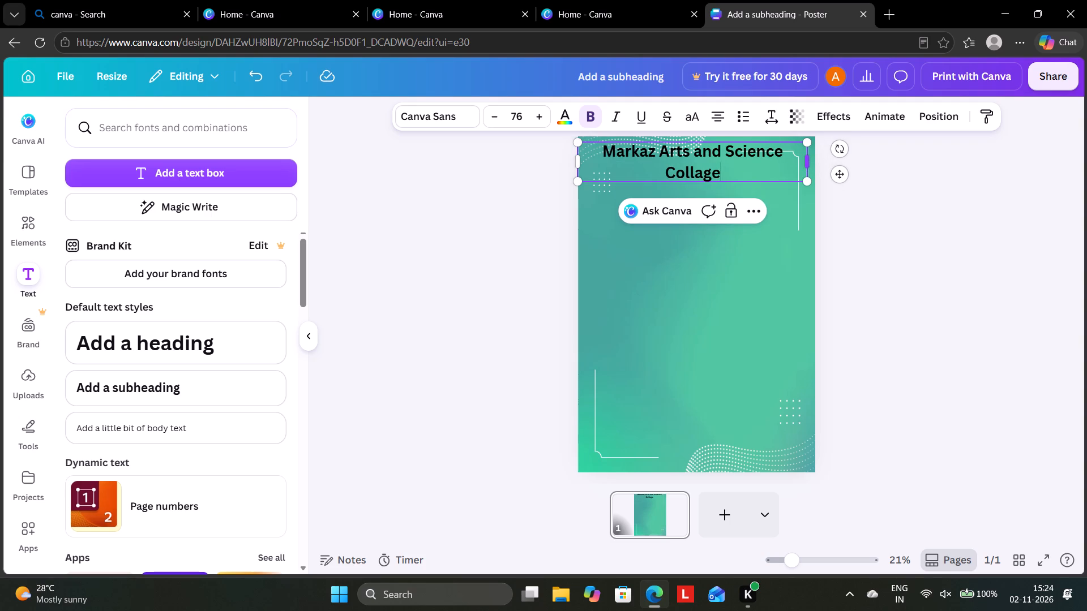
pyautogui.press('Left')
pyautogui.press('Left')
pyautogui.press('BackSpace')
pyautogui.press('e')
pyautogui.press('Right')
pyautogui.press('Right')
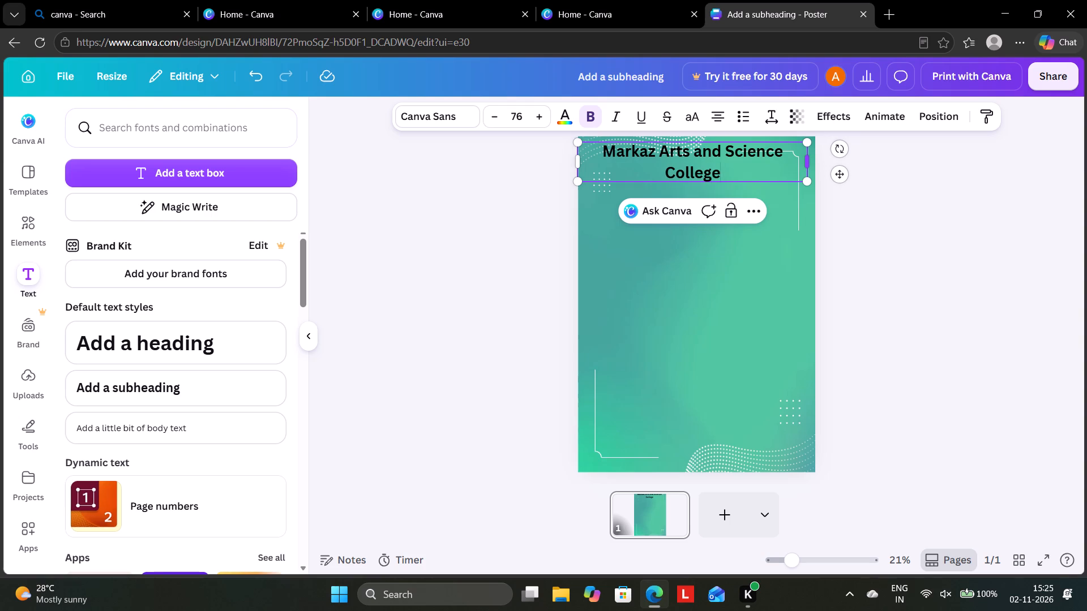
# Add a comma and a space directly after "College" in the poster's heading text.
pyautogui.click(697, 152)
pyautogui.press(',')
pyautogui.press('BackSpace')
pyautogui.click(726, 173)
pyautogui.press('space')
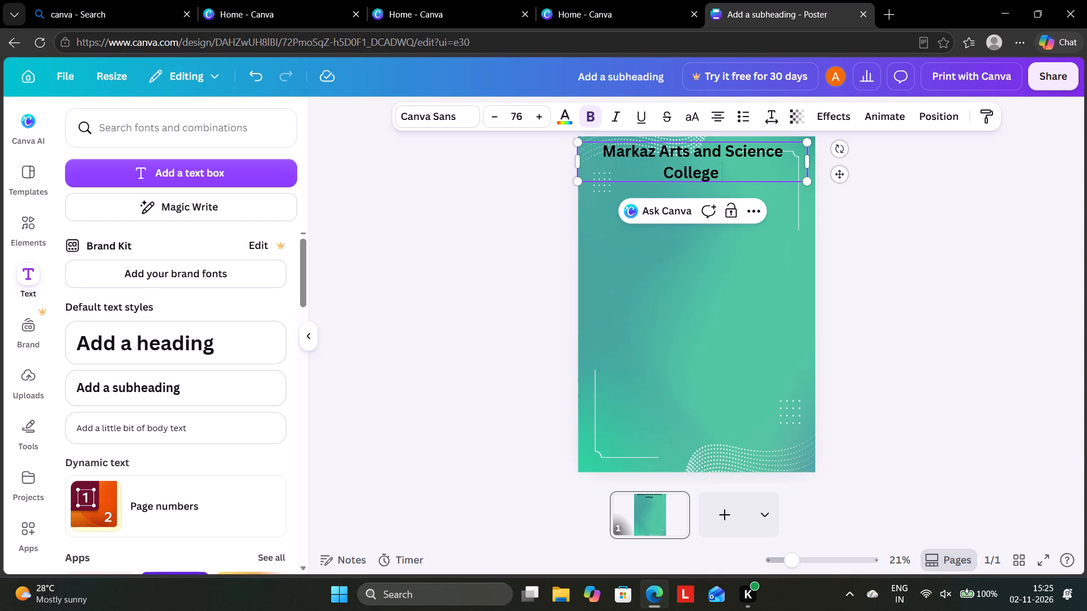
pyautogui.press(',')
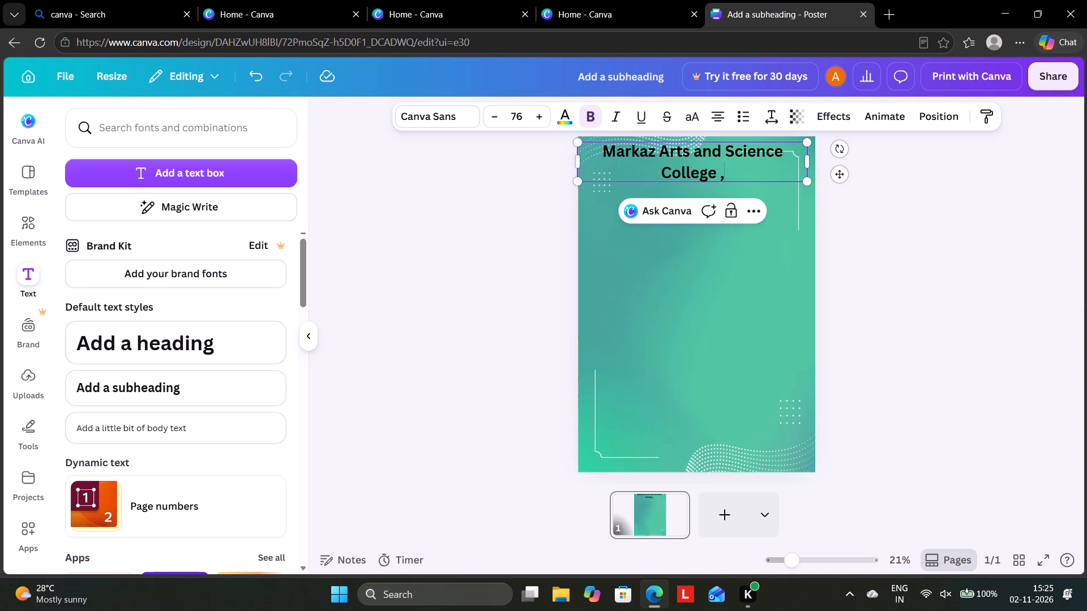
pyautogui.press('BackSpace')
pyautogui.press('BackSpace')
pyautogui.press(',')
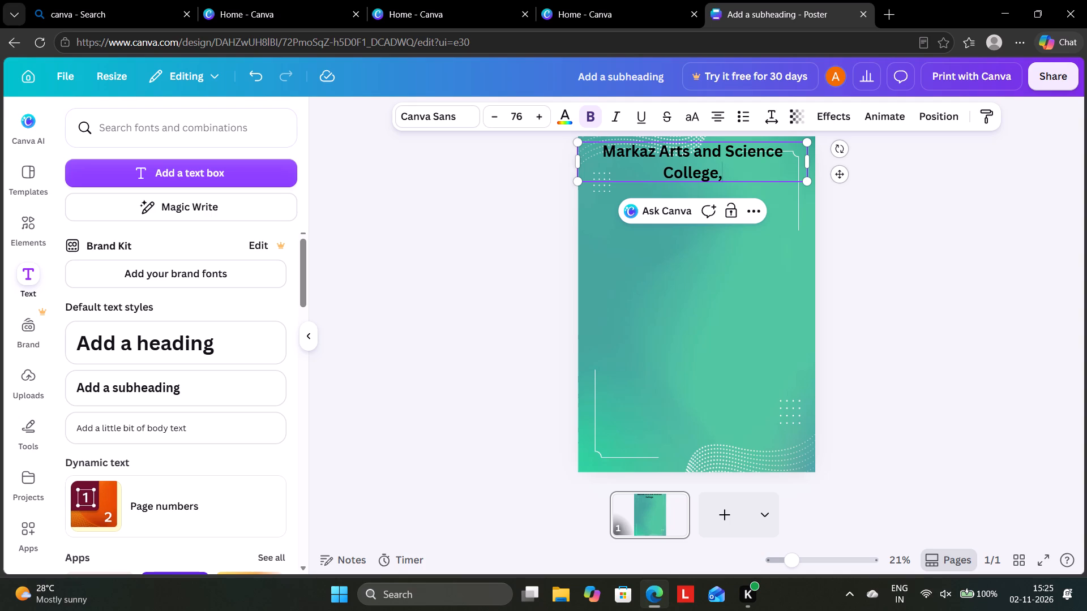
pyautogui.press('space')
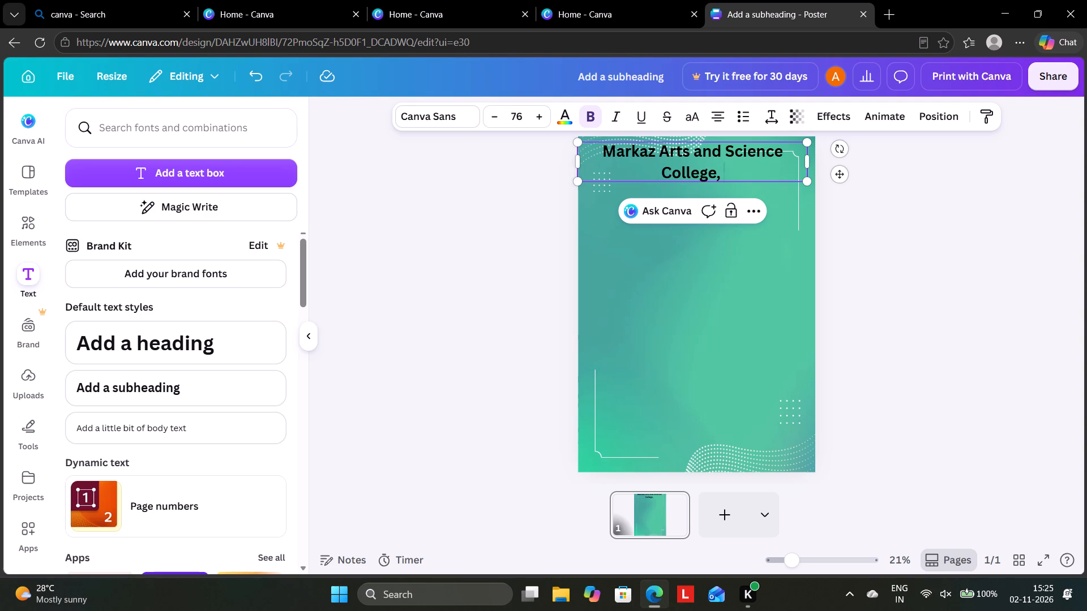
# Append "Delhi" with a capital D after the comma in the heading.
pyautogui.write('de')
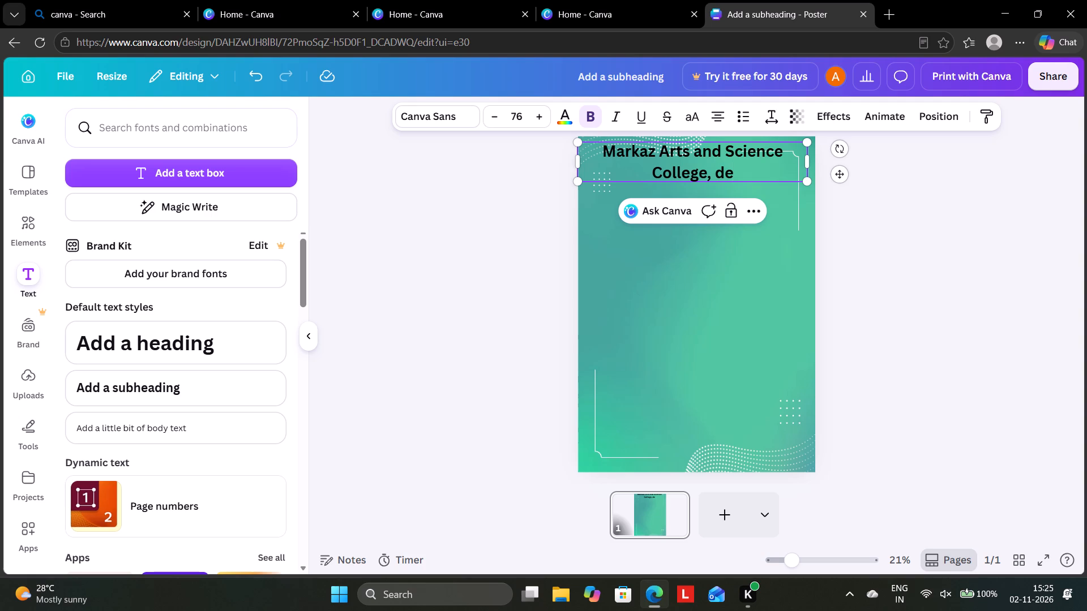
pyautogui.write('lhi')
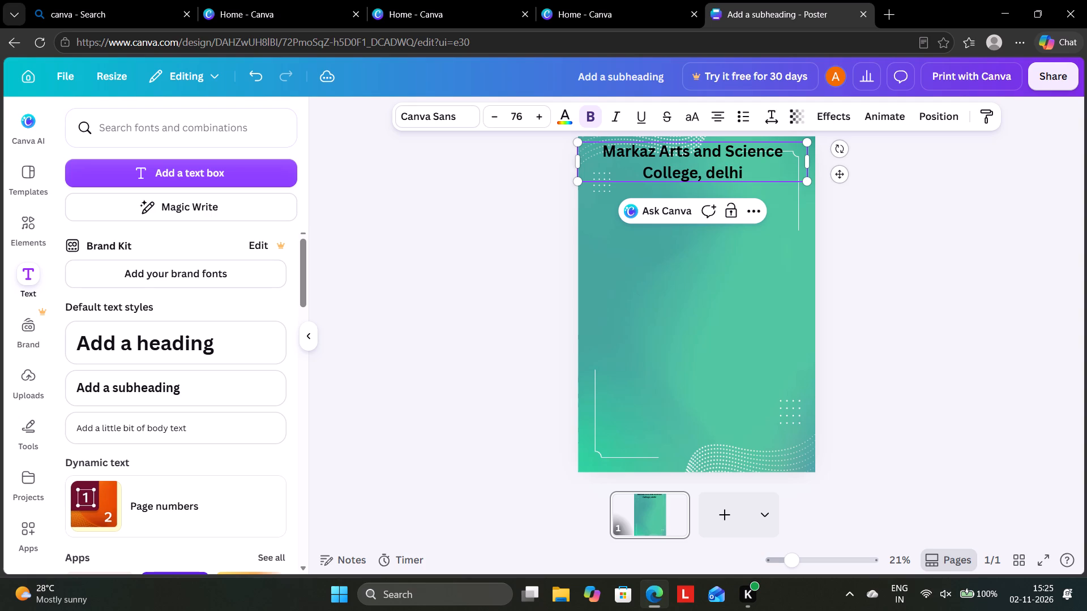
pyautogui.press('BackSpace')
pyautogui.press('BackSpace')
pyautogui.press('BackSpace')
pyautogui.press('BackSpace')
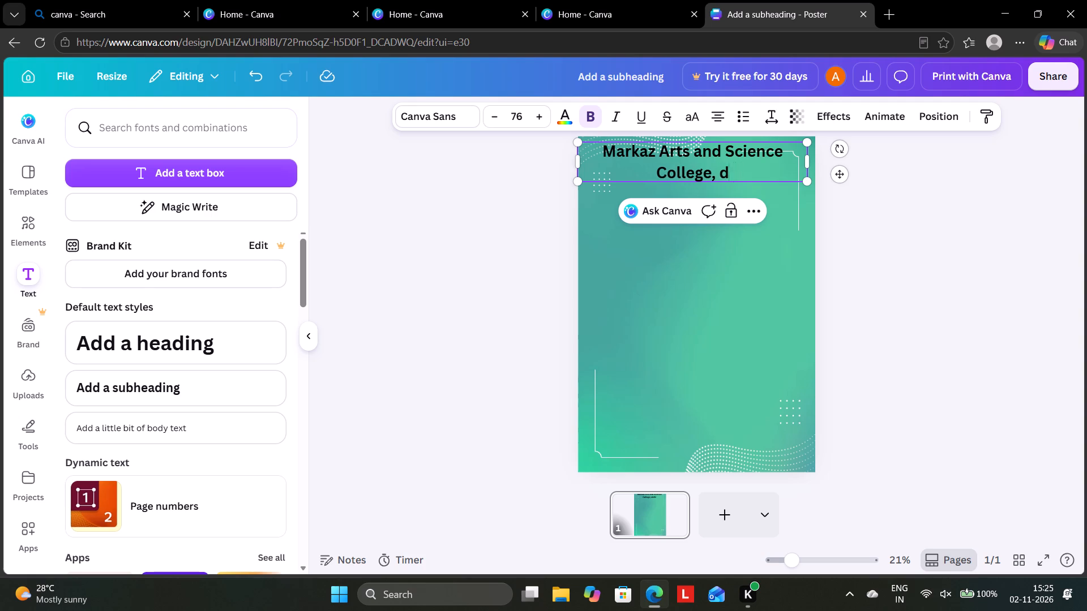
pyautogui.press('BackSpace')
pyautogui.write('De')
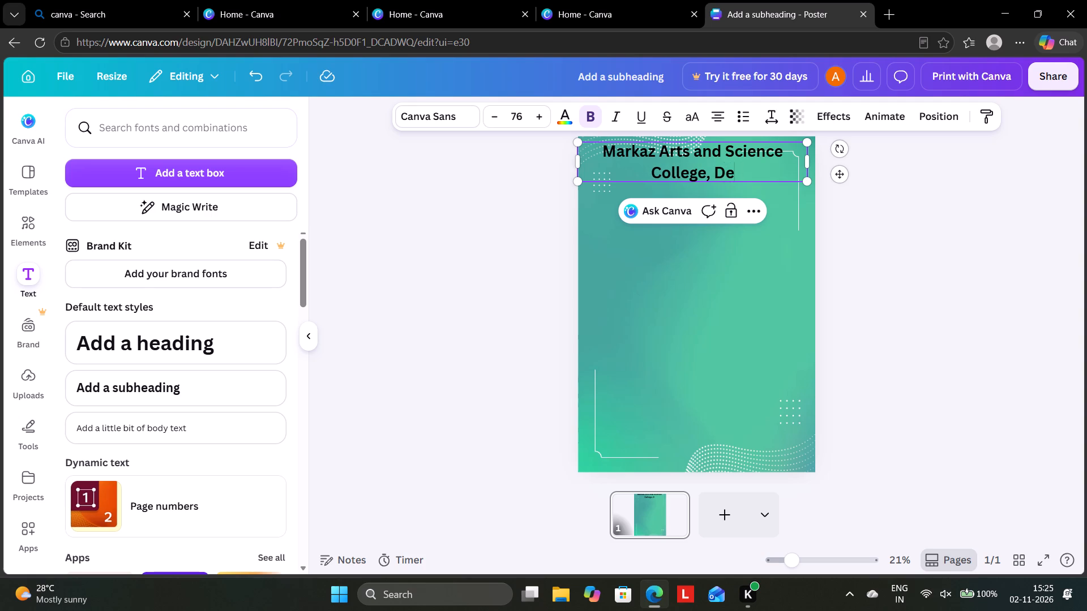
pyautogui.write('lhi')
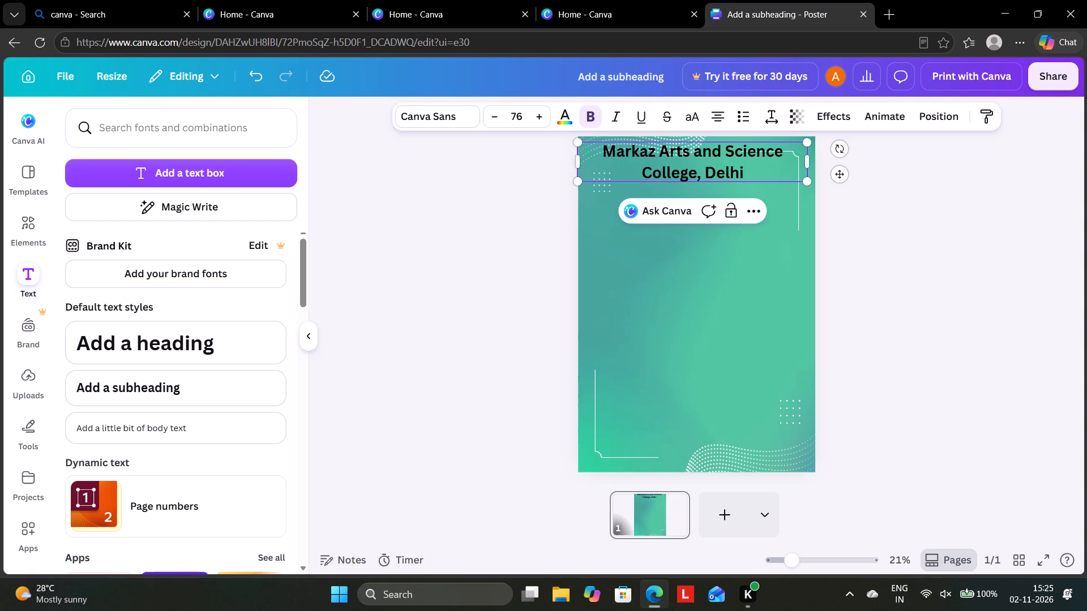
pyautogui.press('space')
pyautogui.press('BackSpace')
# Add a new line reading "Department of Botany" below "College, Delhi" in the heading text box.
pyautogui.press('Return')
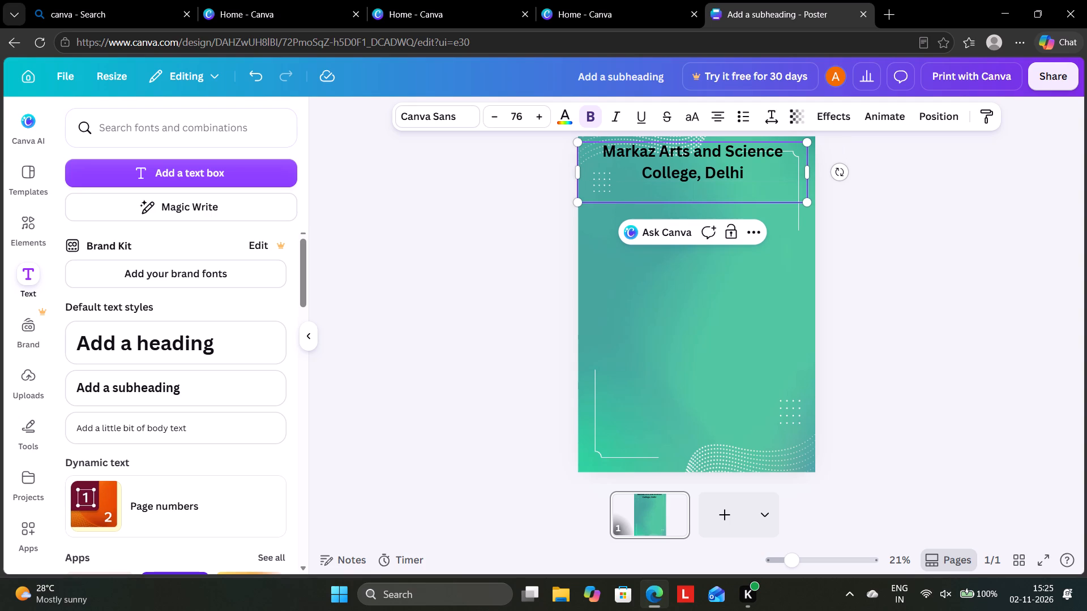
pyautogui.hotkey('shift', 'd')
pyautogui.press('e')
pyautogui.write('pary')
pyautogui.press('BackSpace')
pyautogui.press('t')
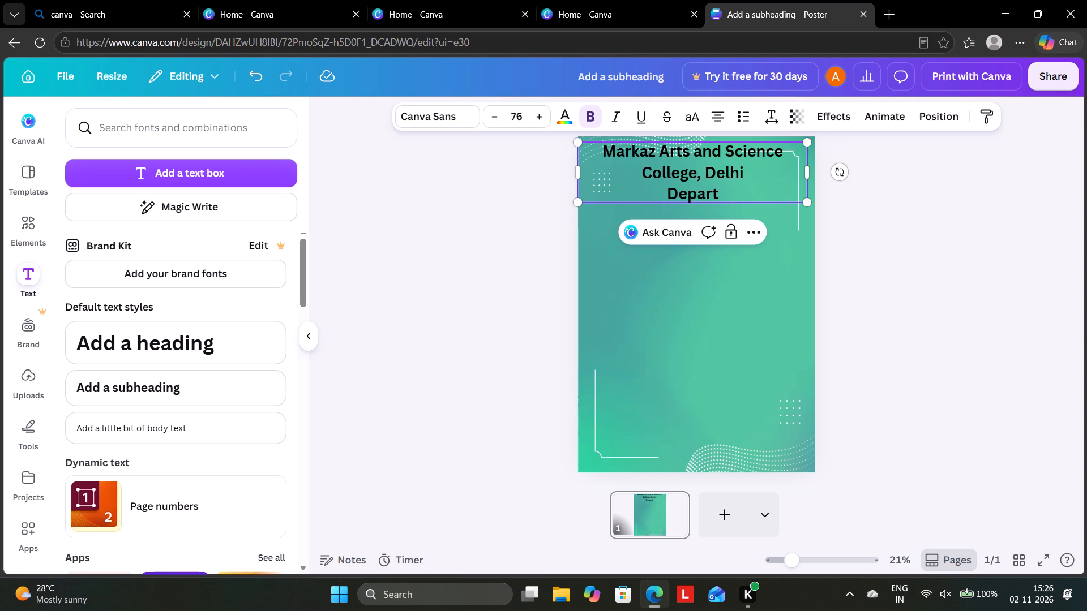
pyautogui.write('ment of')
pyautogui.press('space')
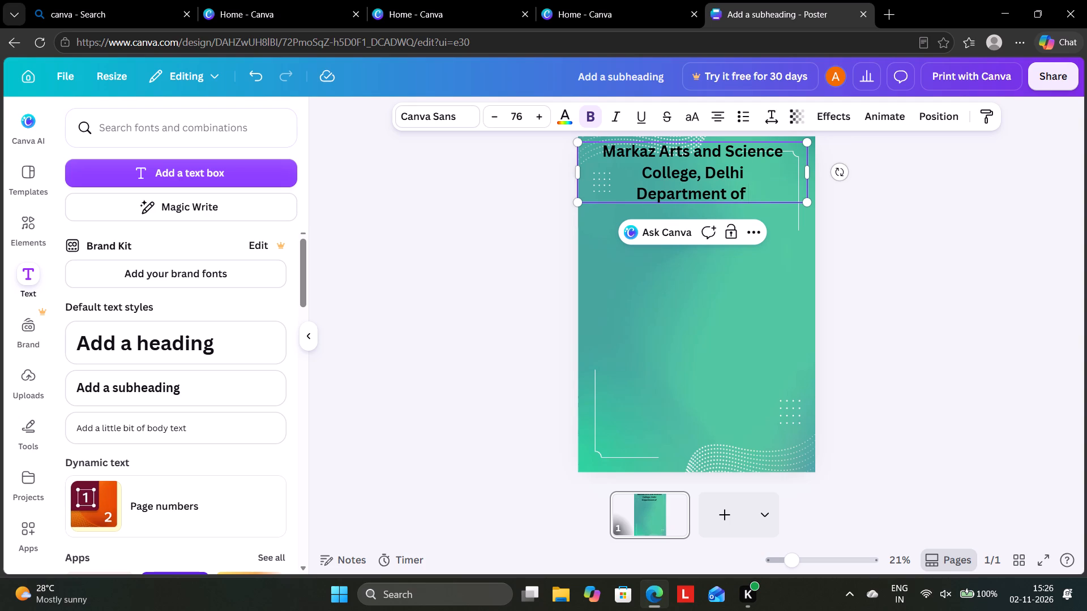
pyautogui.write('bot')
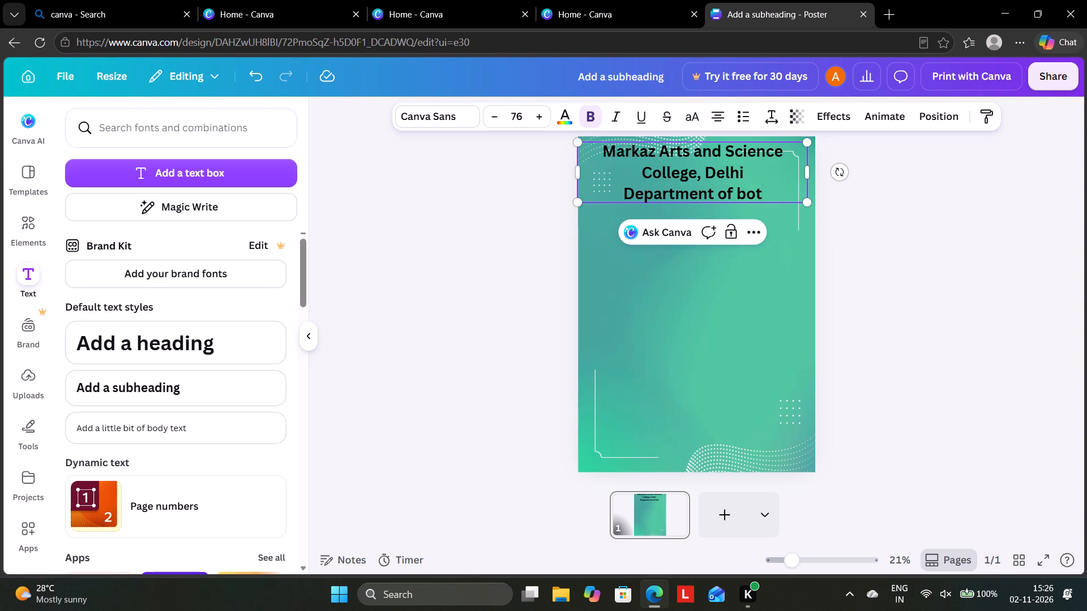
pyautogui.press('BackSpace')
pyautogui.press('BackSpace')
pyautogui.press('BackSpace')
pyautogui.hotkey('shift', 'b')
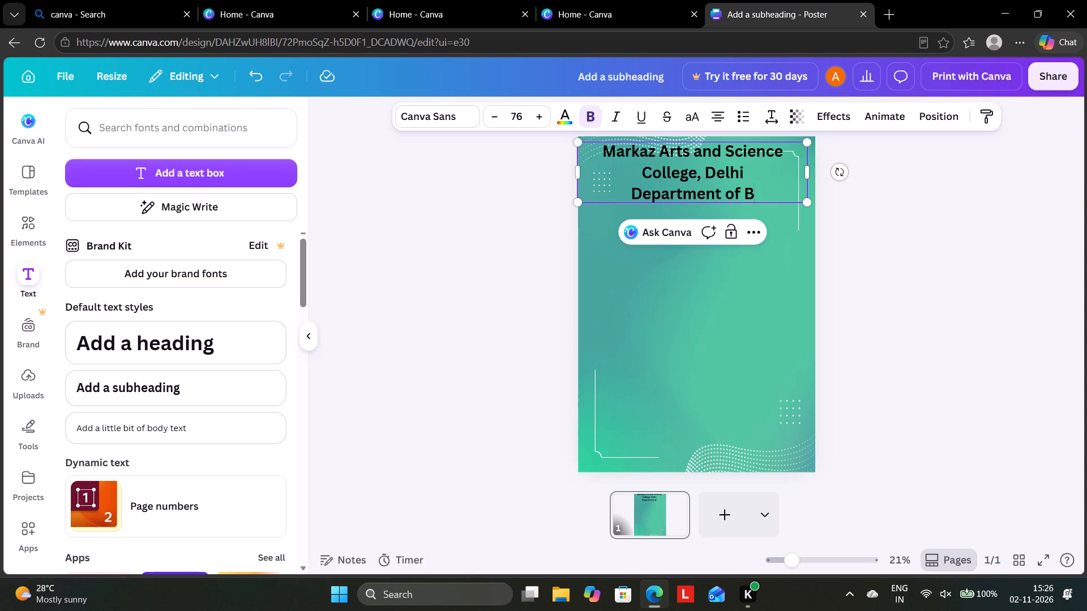
pyautogui.press('o')
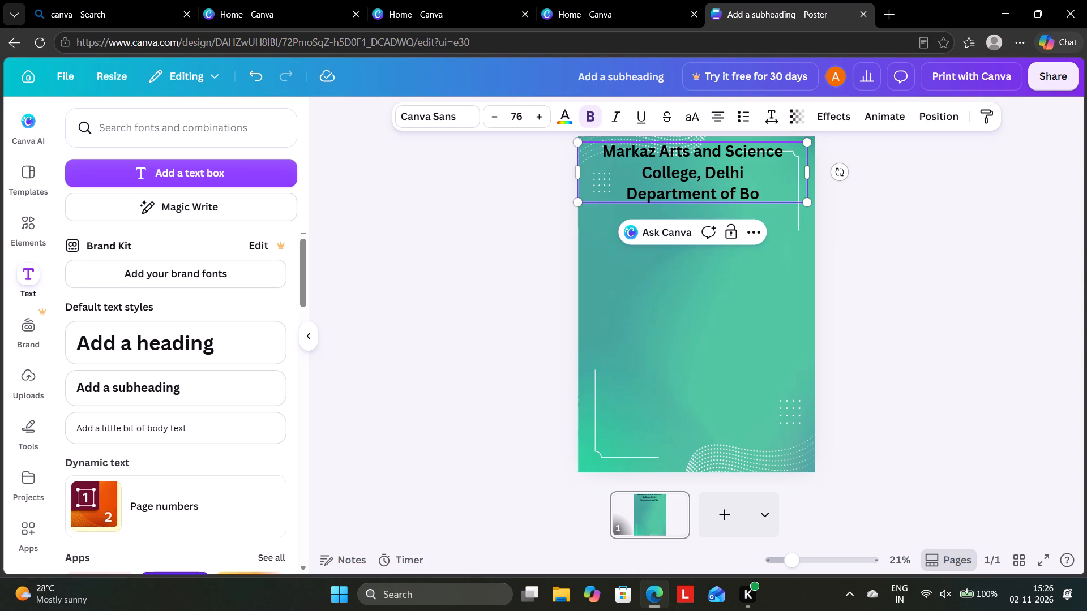
pyautogui.write('tany')
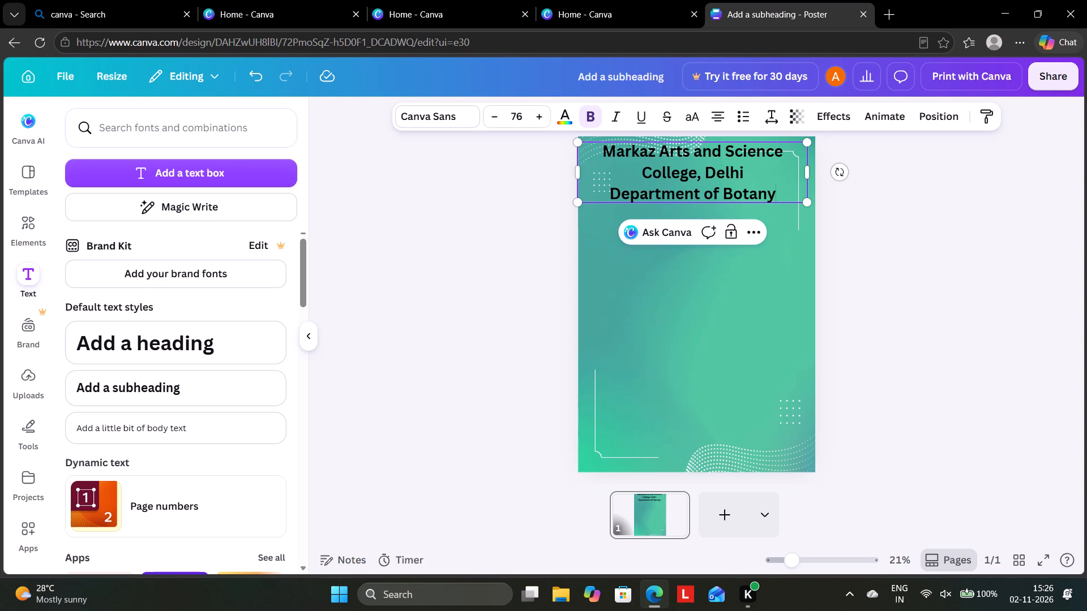
# Append the word "Presents" after "Department of Botany" in the heading text box.
pyautogui.press('space')
pyautogui.write('Preaents')
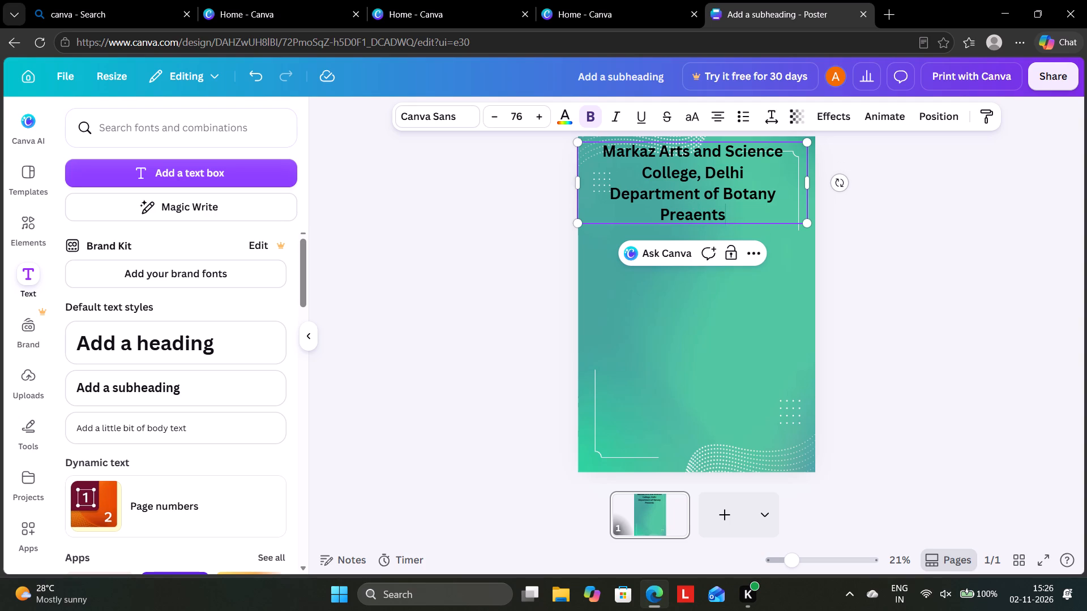
pyautogui.press('BackSpace')
pyautogui.press('BackSpace')
pyautogui.press('BackSpace')
pyautogui.press('BackSpace')
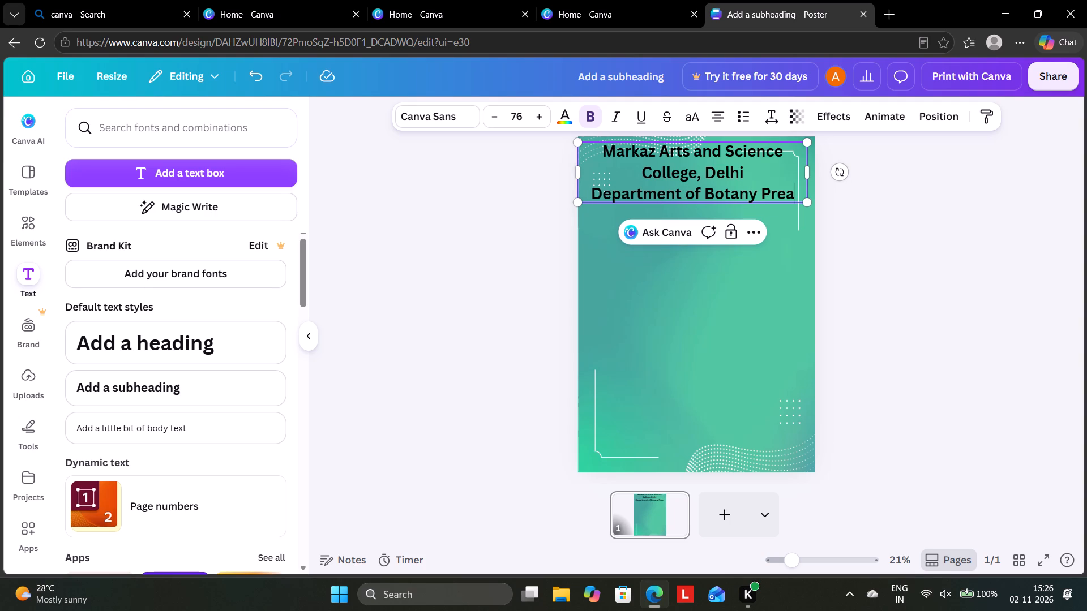
pyautogui.press('BackSpace')
pyautogui.write('sents')
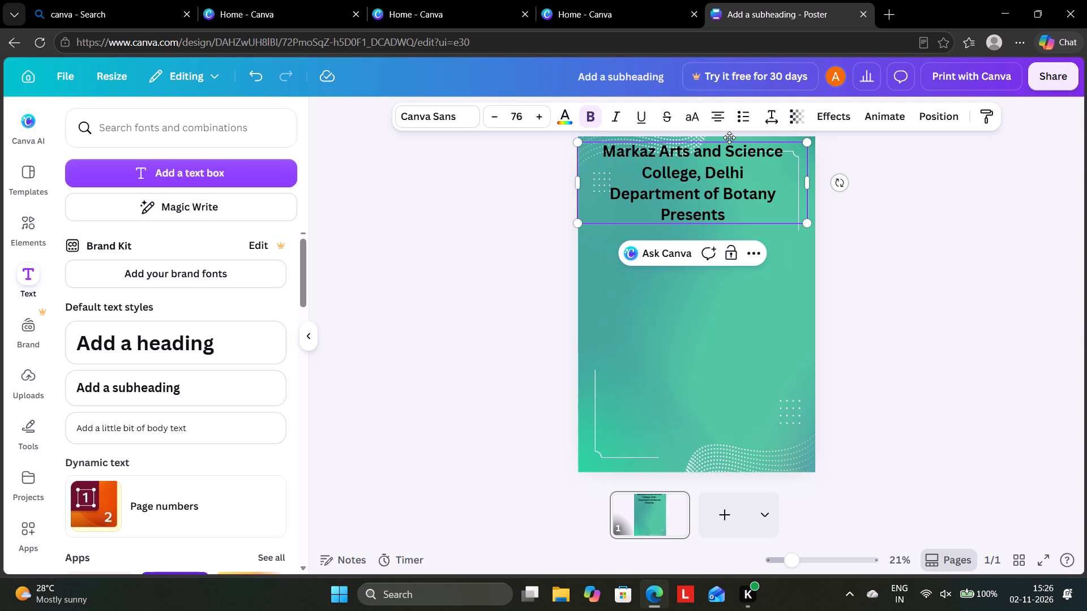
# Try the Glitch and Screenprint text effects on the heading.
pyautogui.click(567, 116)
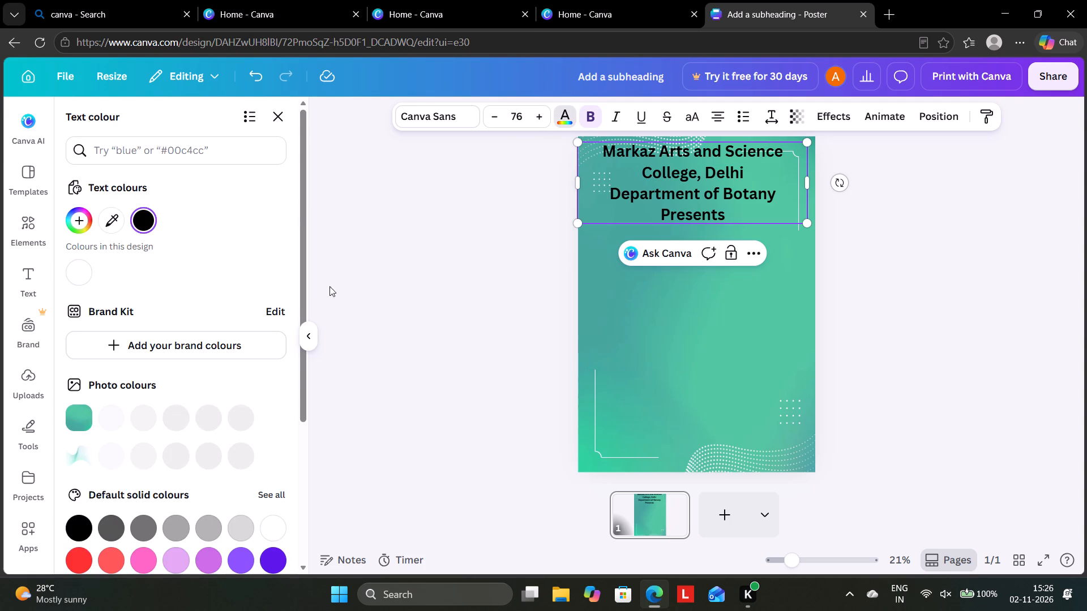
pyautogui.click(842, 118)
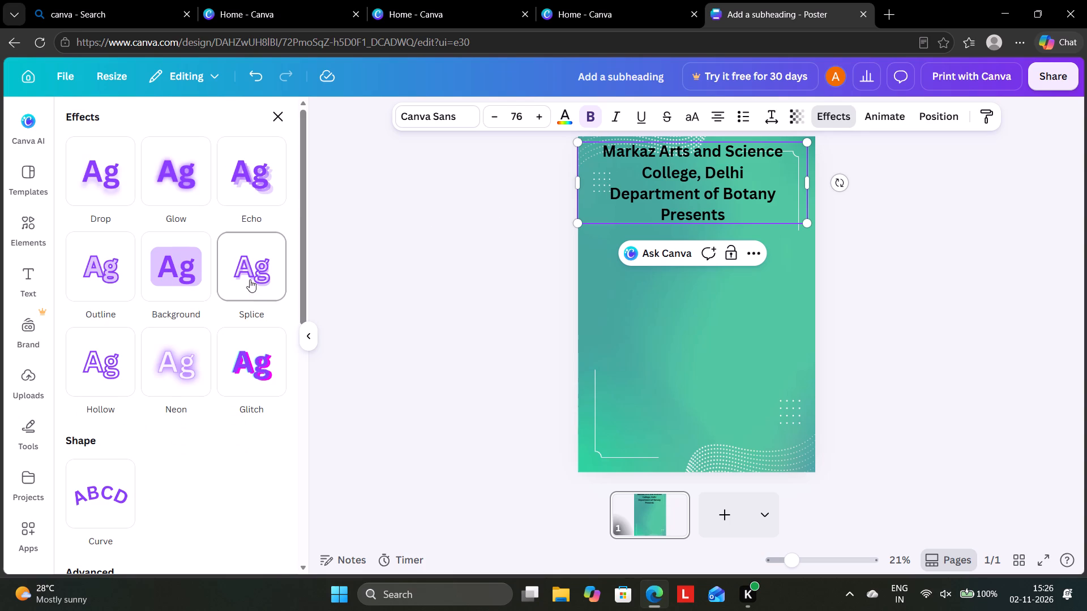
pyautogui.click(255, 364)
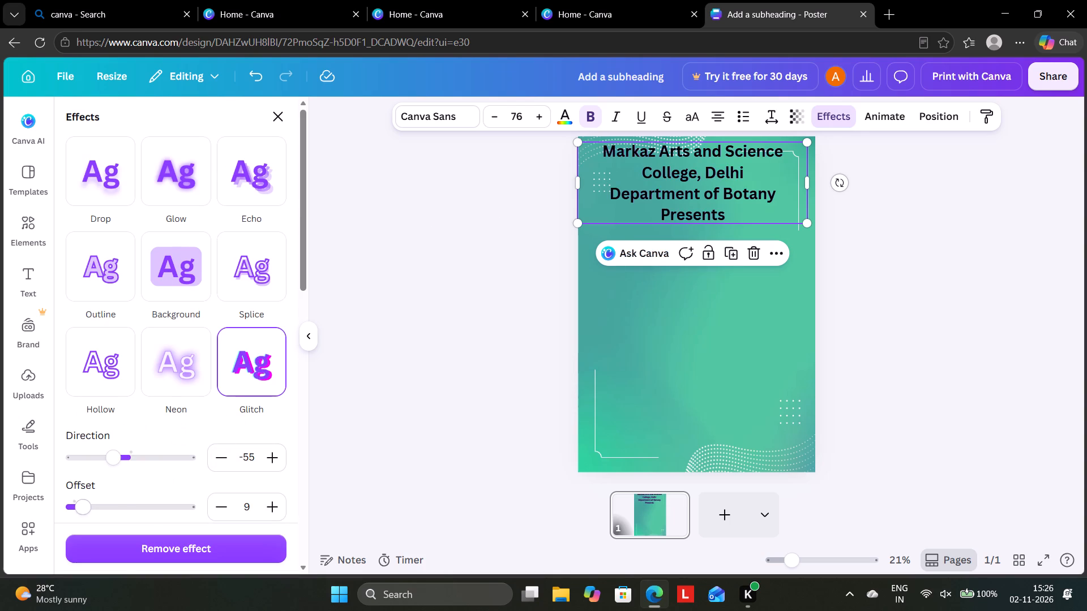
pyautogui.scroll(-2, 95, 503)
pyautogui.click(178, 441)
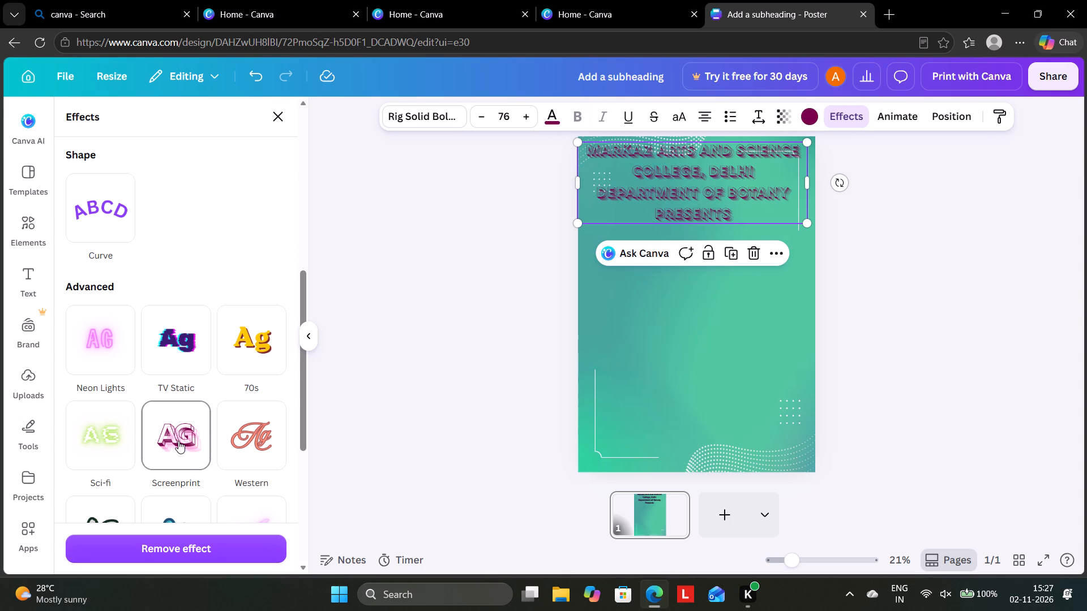
# Apply the 70s text effect to the heading and remove the effect from the restyled text.
pyautogui.click(255, 362)
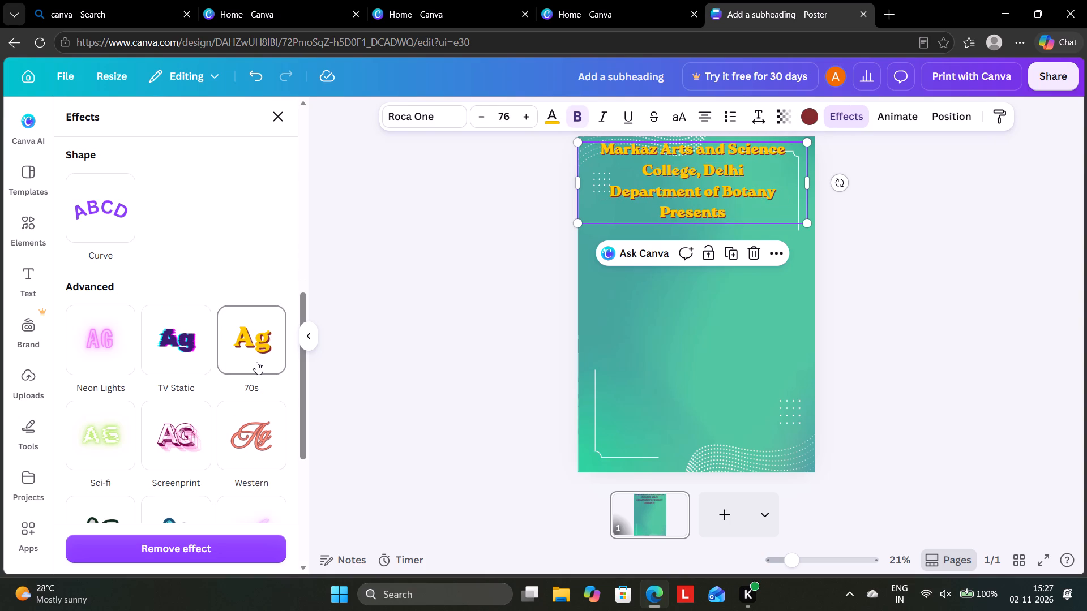
pyautogui.click(212, 553)
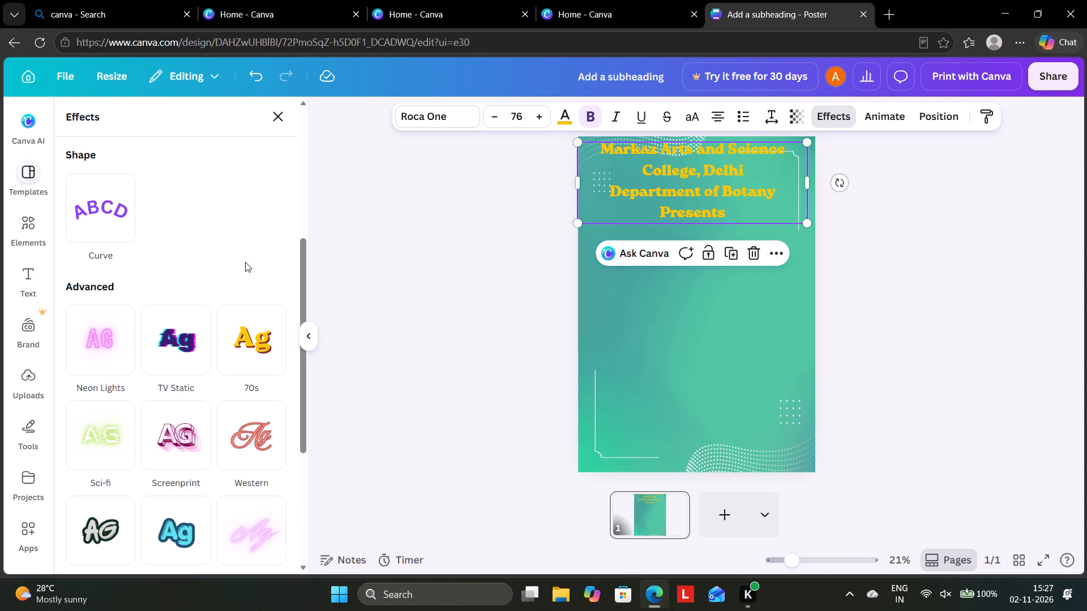
# Add a subheading text box below the heading reading "Wetland Day Celebration".
pyautogui.click(24, 282)
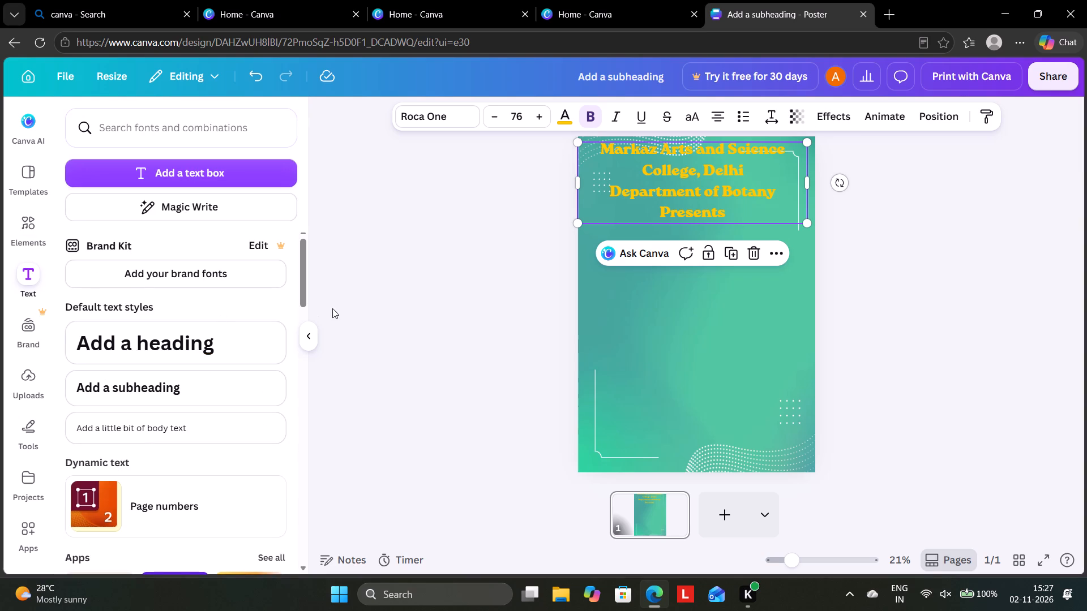
pyautogui.click(188, 390)
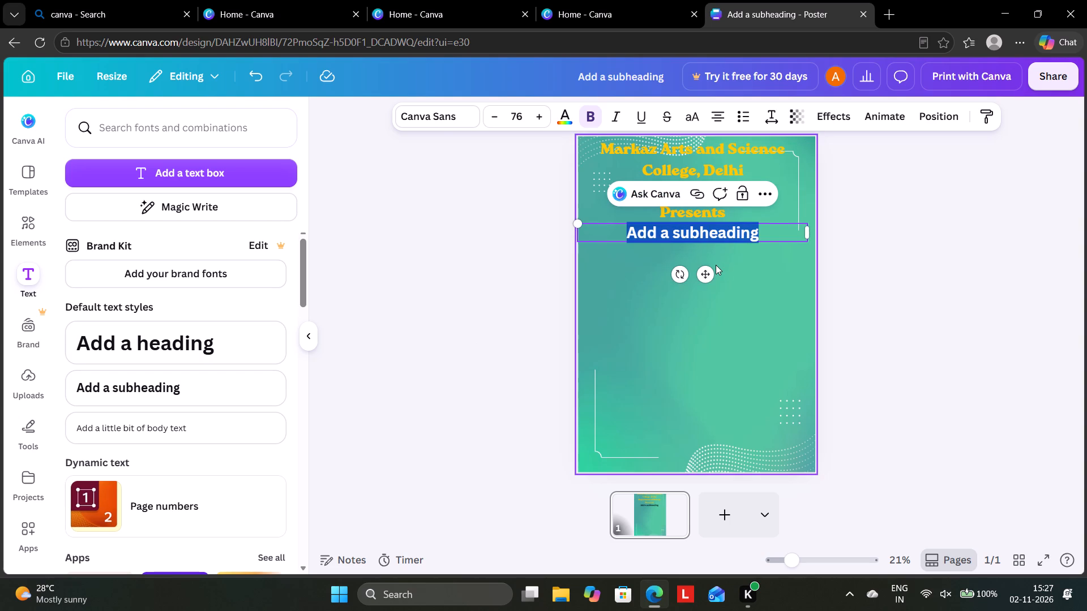
pyautogui.press('BackSpace')
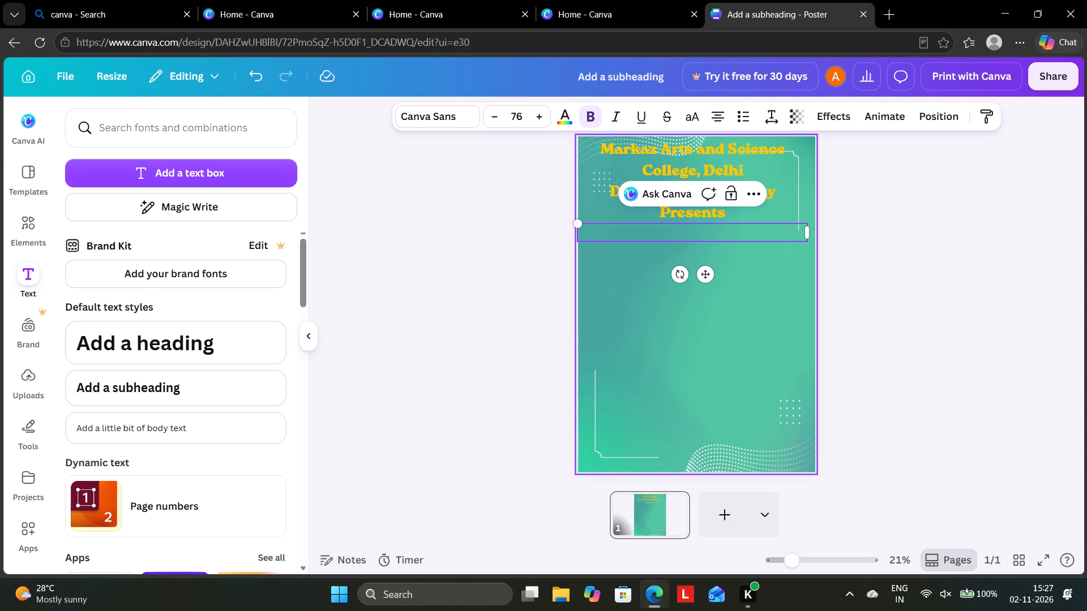
pyautogui.press('w')
pyautogui.press('BackSpace')
pyautogui.press('w')
pyautogui.write('et')
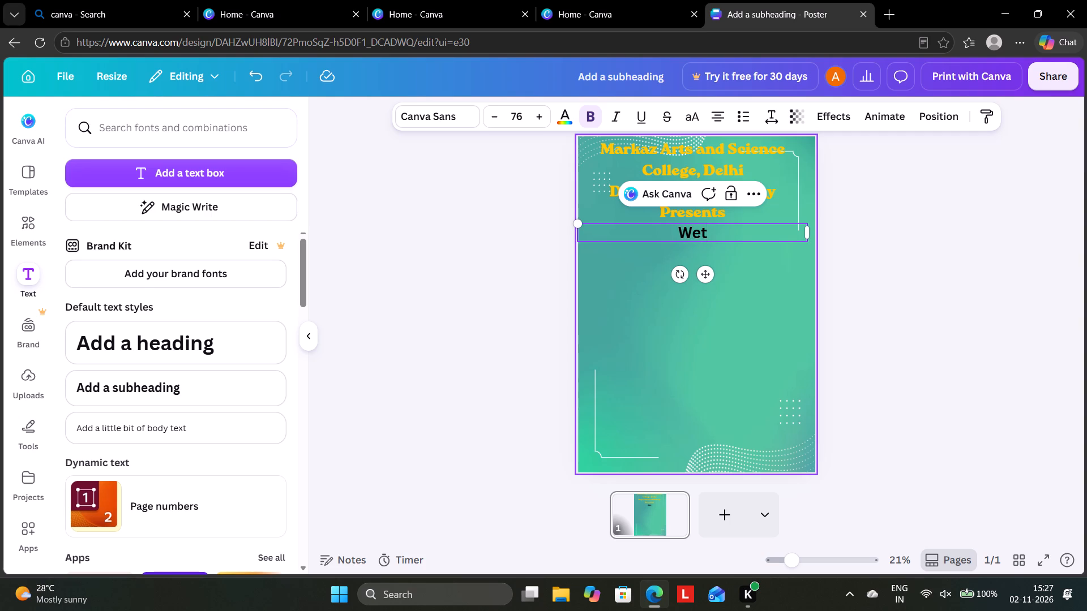
pyautogui.write('land')
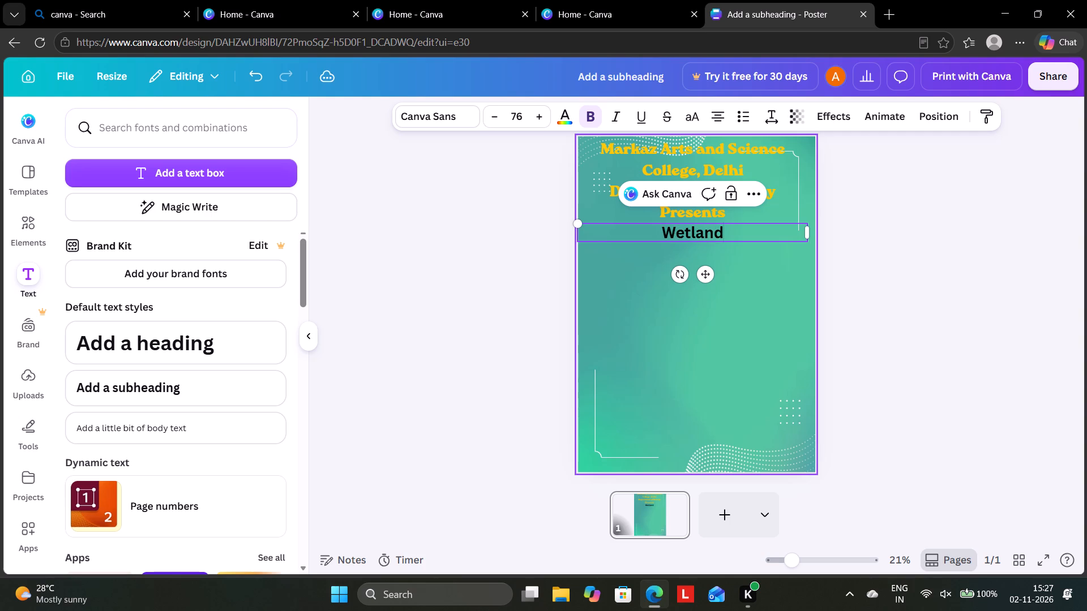
pyautogui.press('space')
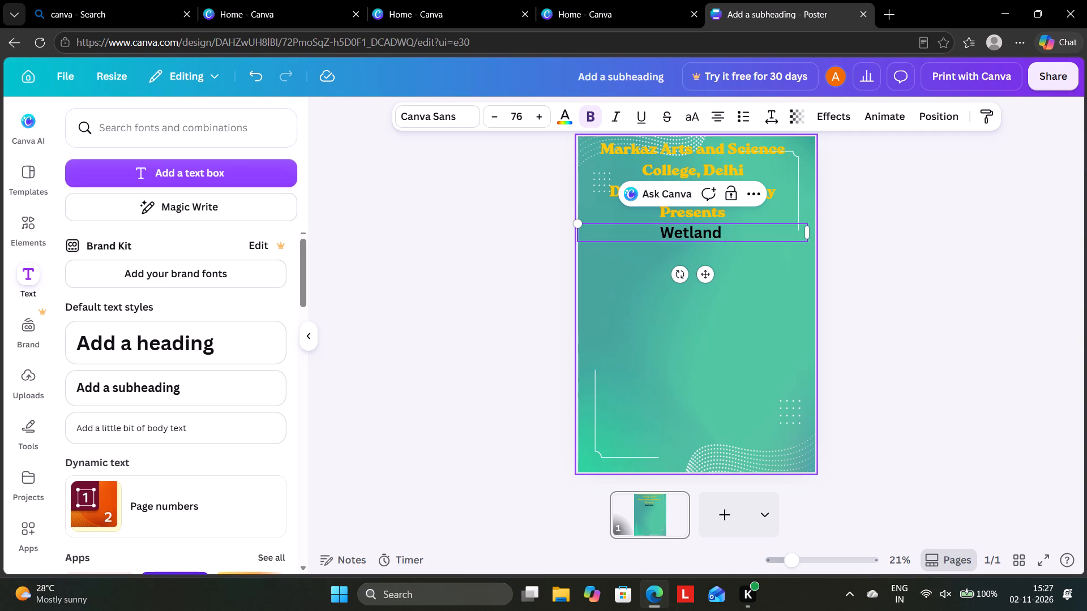
pyautogui.write('day')
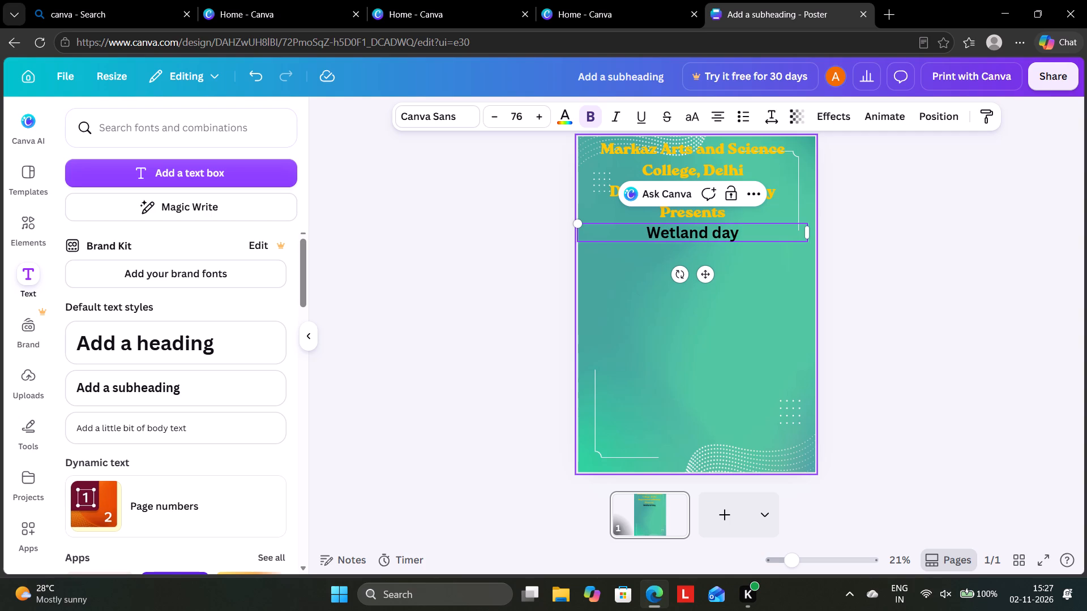
pyautogui.press('BackSpace')
pyautogui.press('BackSpace')
pyautogui.press('BackSpace')
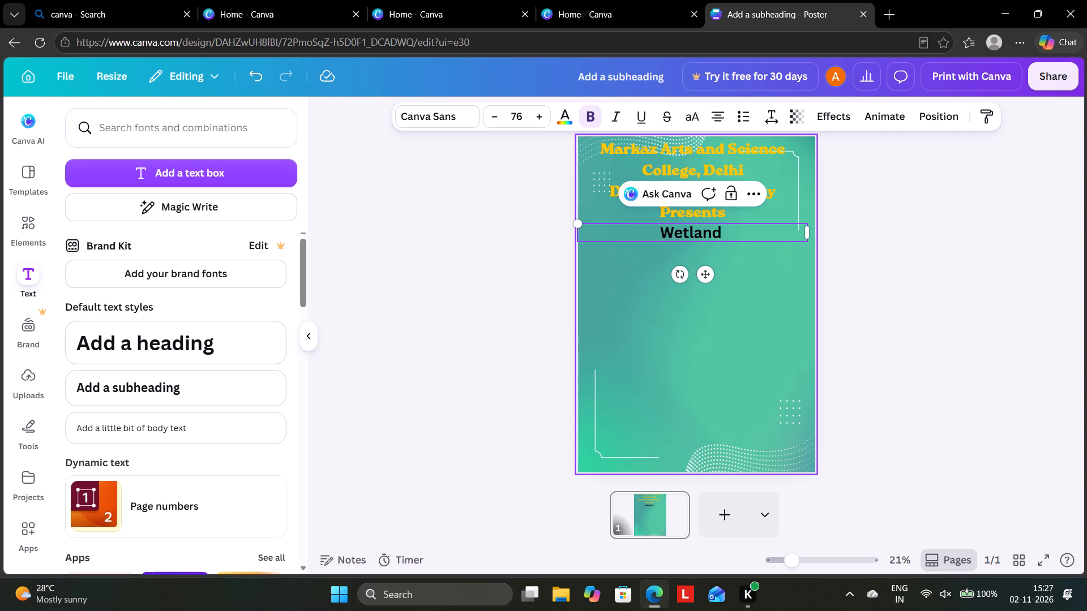
pyautogui.write('Da')
pyautogui.write('y')
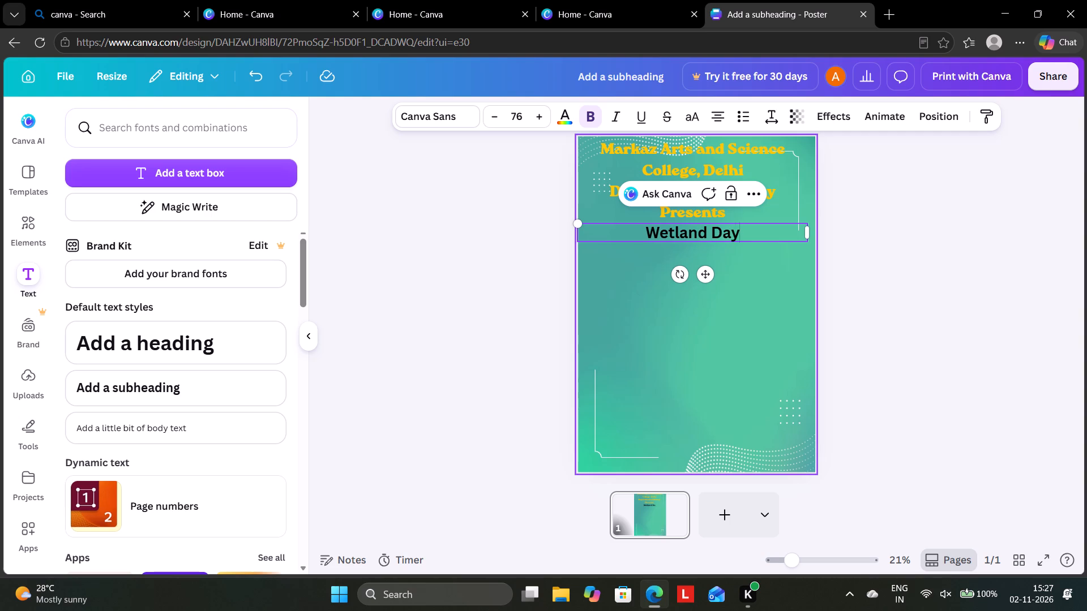
pyautogui.press('space')
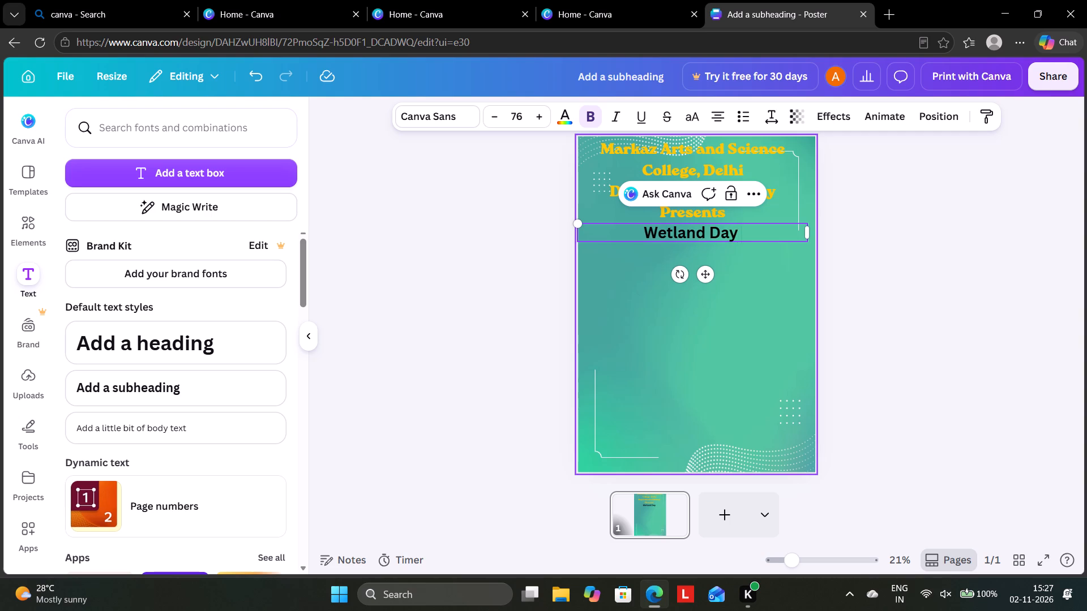
pyautogui.write('Ce')
pyautogui.write('le')
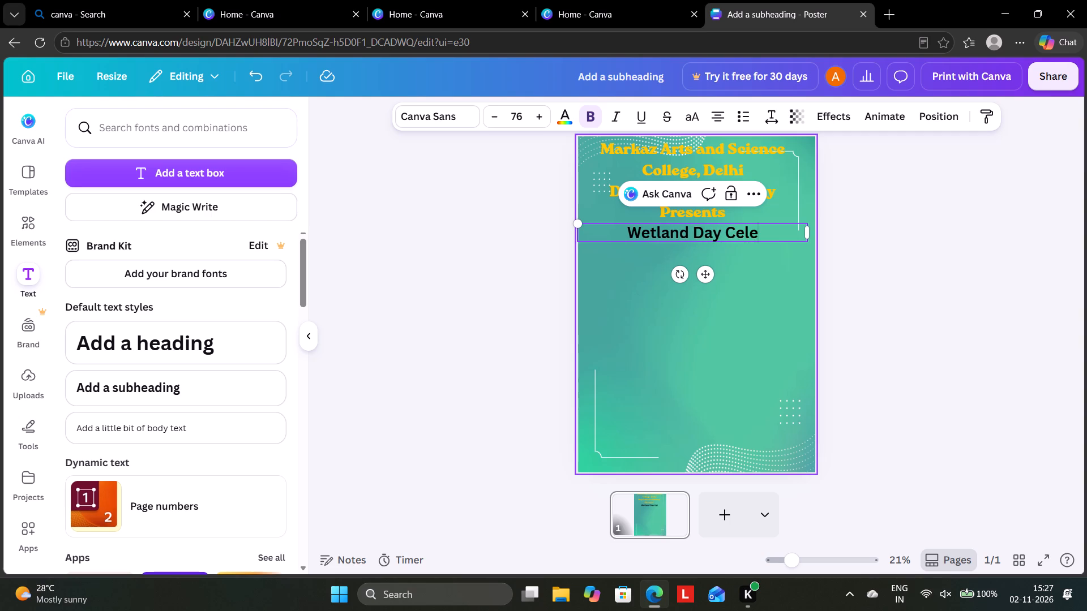
pyautogui.write('bration')
pyautogui.press('space')
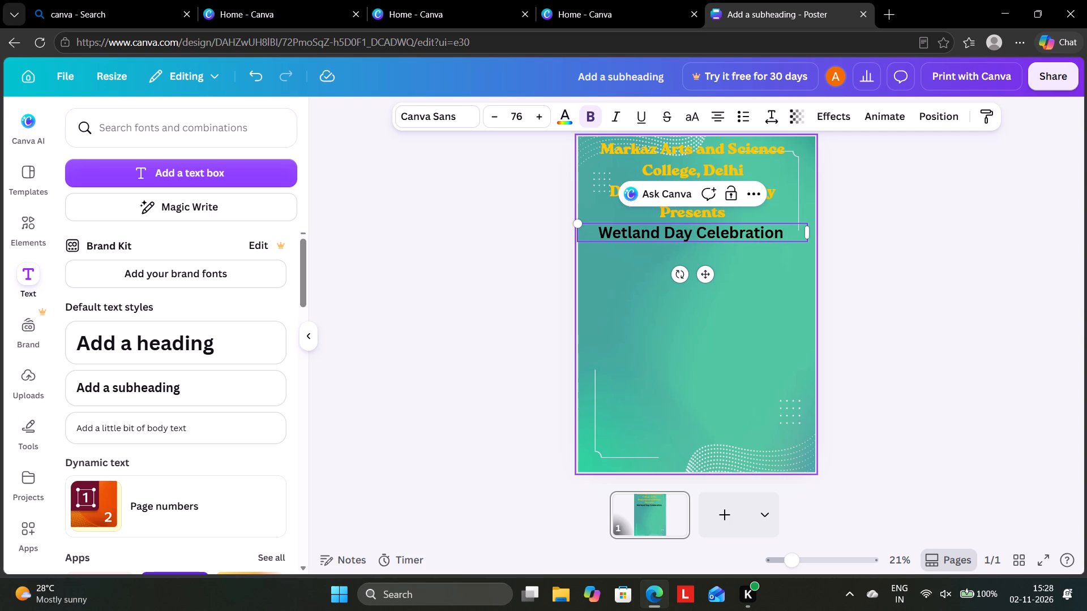
# Add the date line "25 Dec 2026" below "Wetland Day Celebration", followed by an empty line.
pyautogui.press('Return')
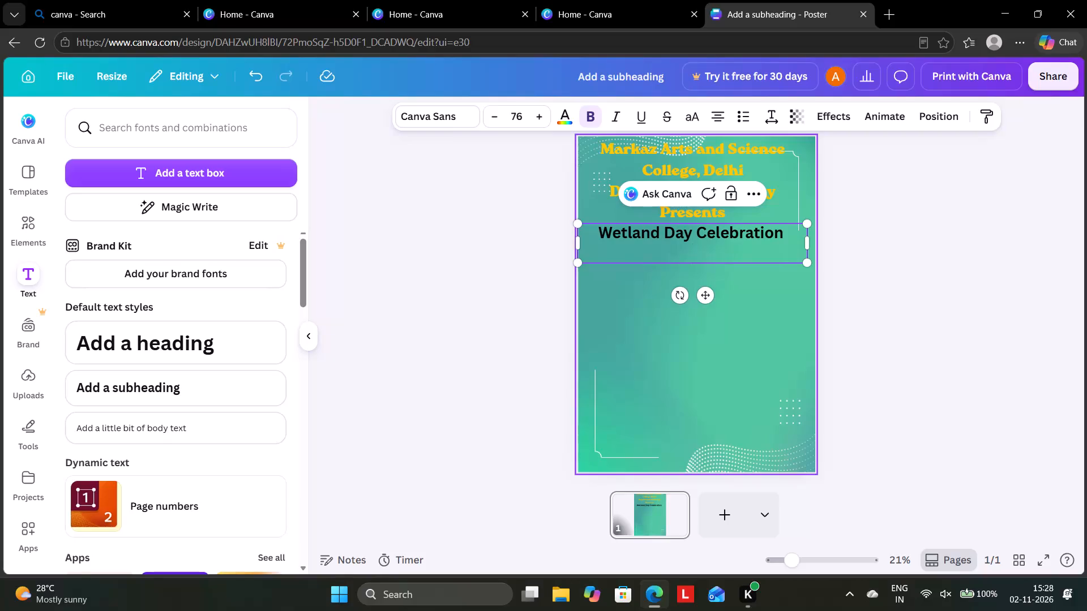
pyautogui.press('2')
pyautogui.press('5')
pyautogui.press('space')
pyautogui.write('dec')
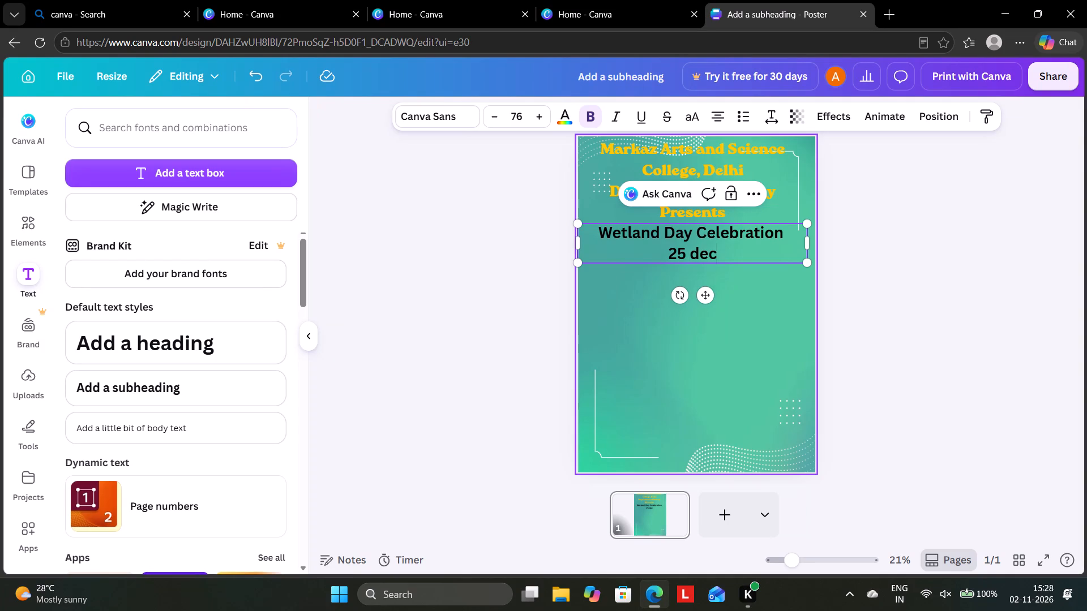
pyautogui.press('BackSpace')
pyautogui.press('BackSpace')
pyautogui.press('BackSpace')
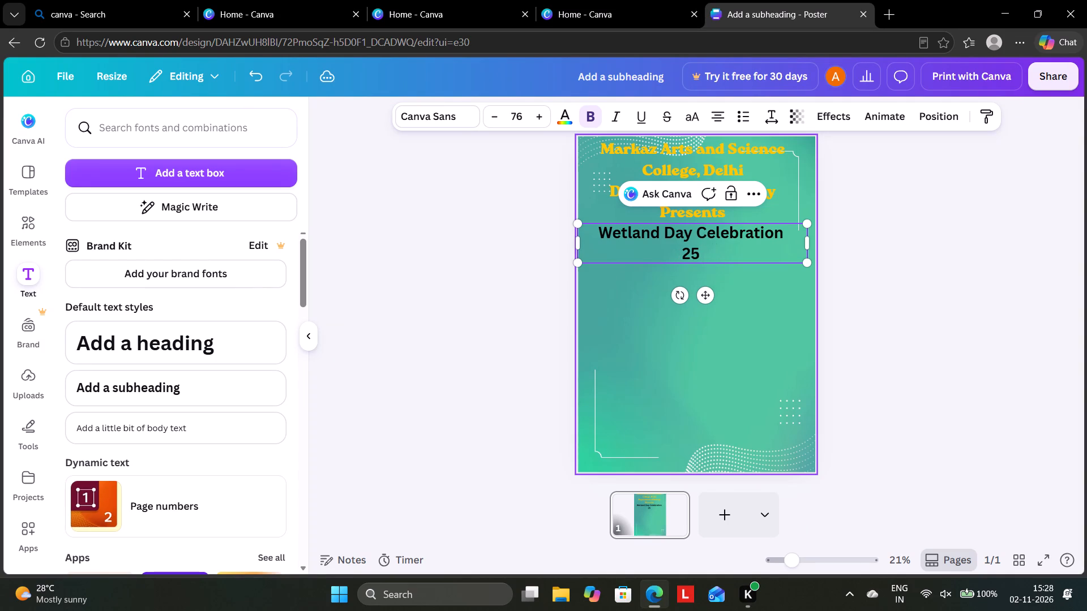
pyautogui.write('Dec 102')
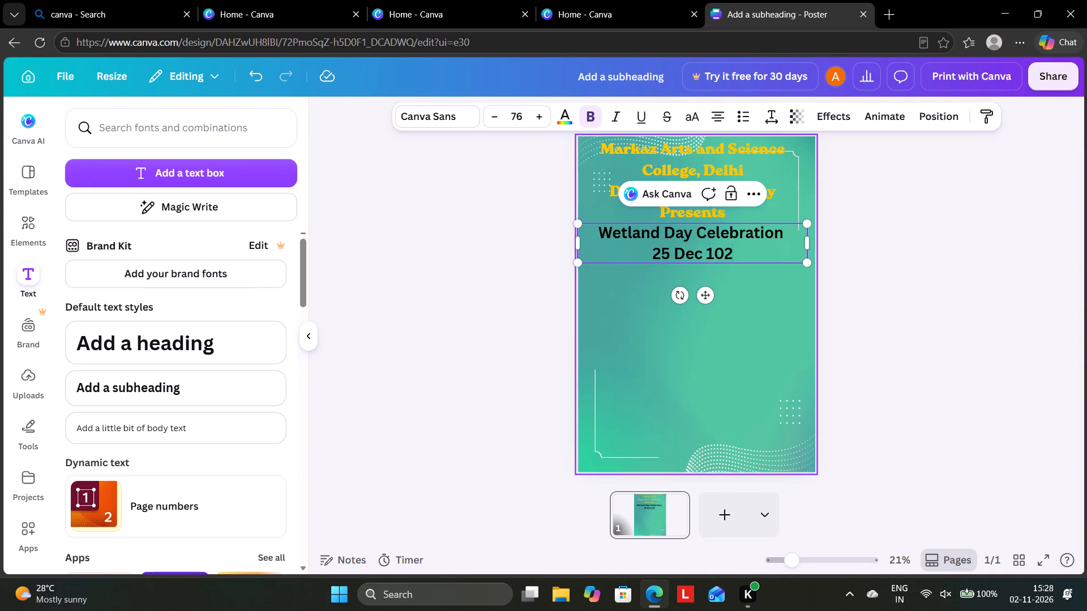
pyautogui.press('6')
pyautogui.press('BackSpace')
pyautogui.press('BackSpace')
pyautogui.press('BackSpace')
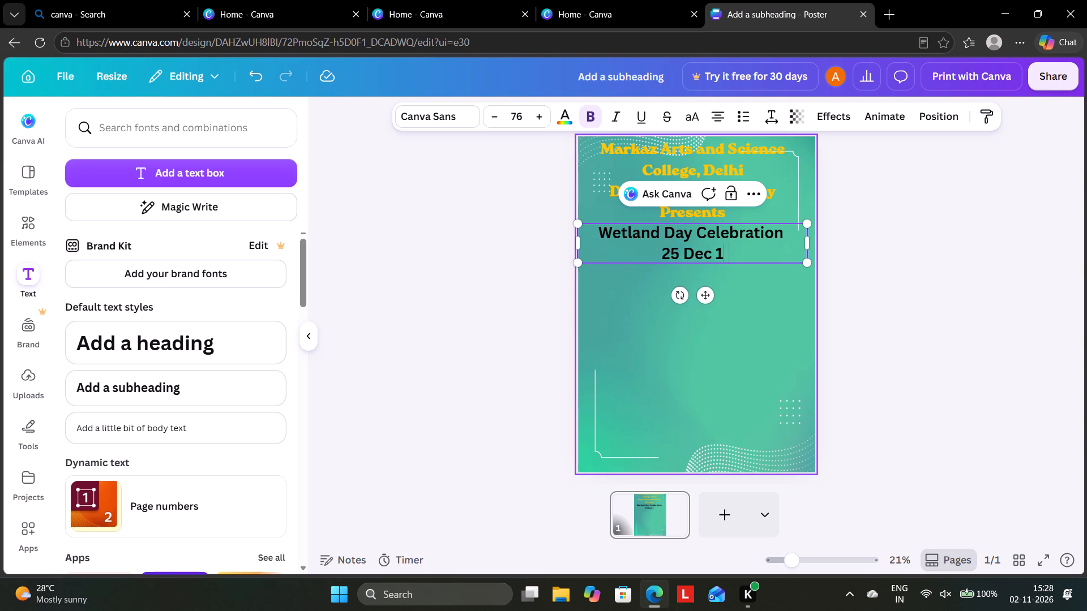
pyautogui.press('BackSpace')
pyautogui.write('2036')
pyautogui.press('BackSpace')
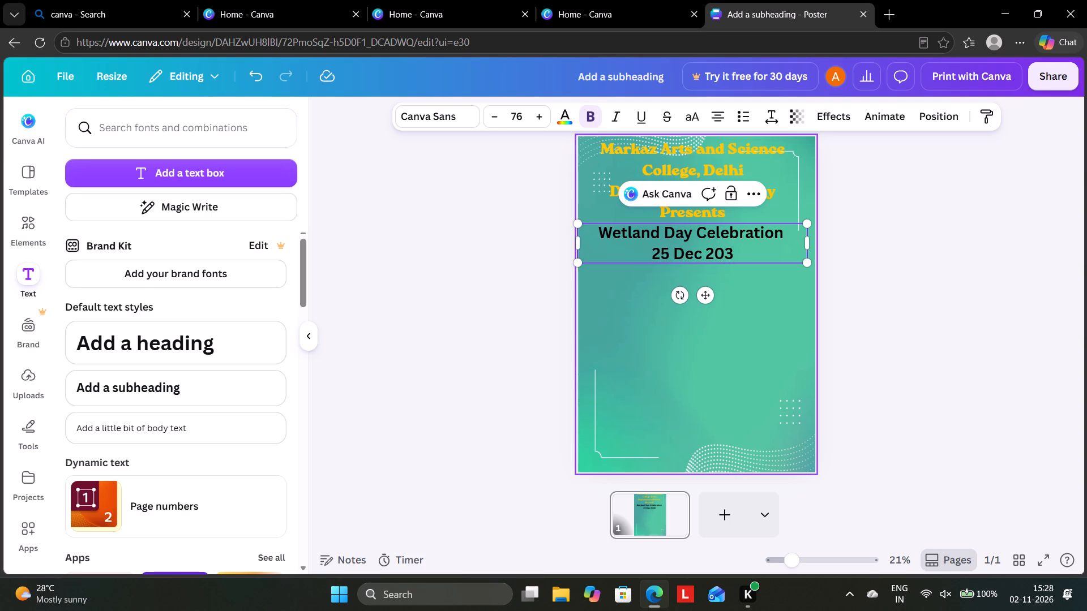
pyautogui.press('BackSpace')
pyautogui.press('3')
pyautogui.press('BackSpace')
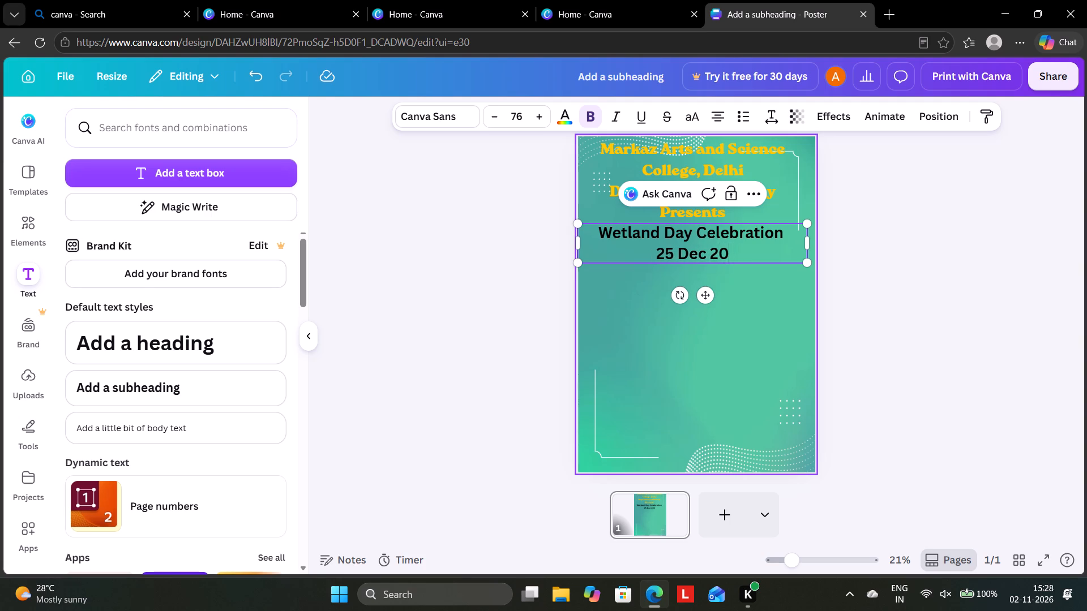
pyautogui.press('2')
pyautogui.press('6')
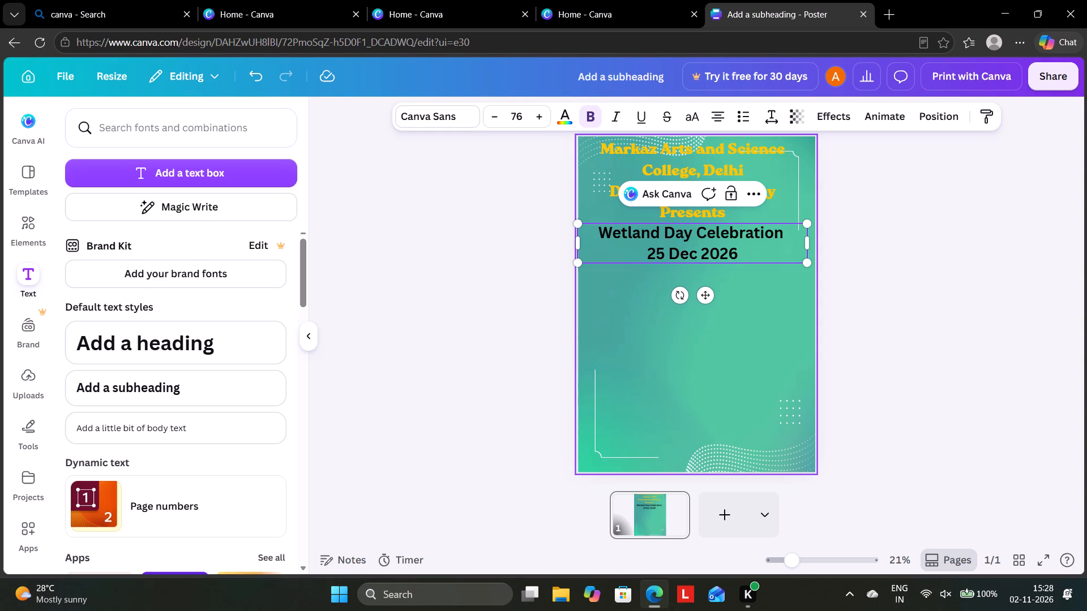
pyautogui.press('Return')
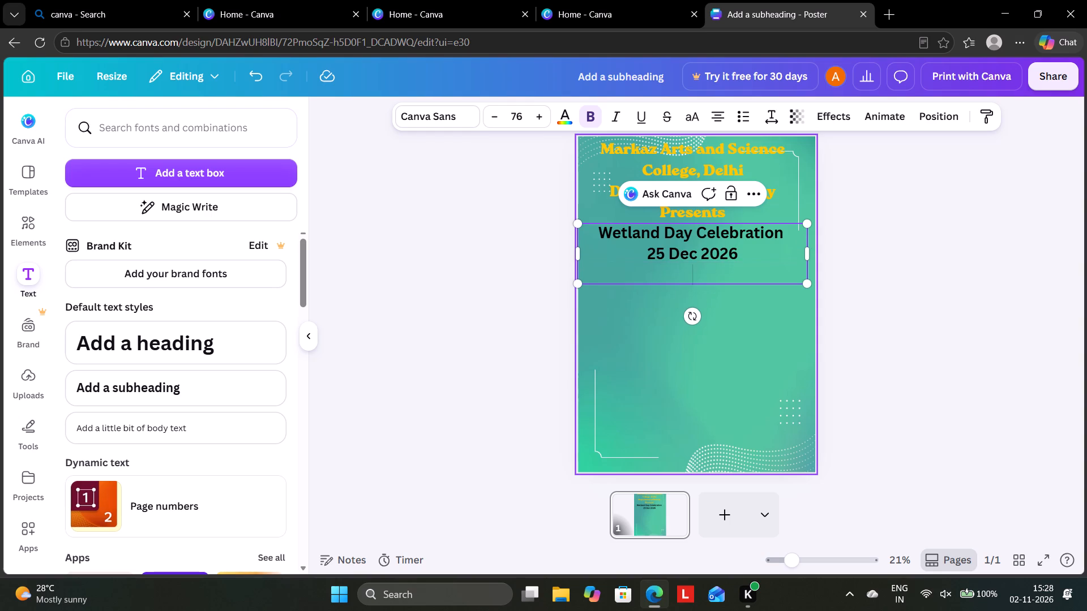
# Try the Glow effect on the Wetland Day Celebration text box, and apply the Aerobics text effect instead.
pyautogui.click(696, 238)
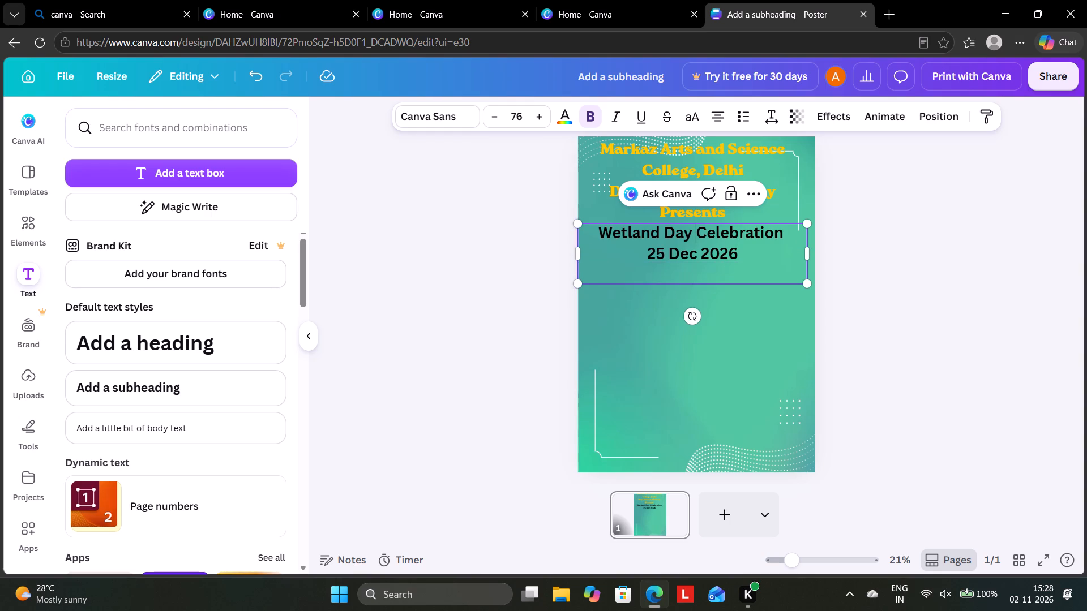
pyautogui.click(611, 233)
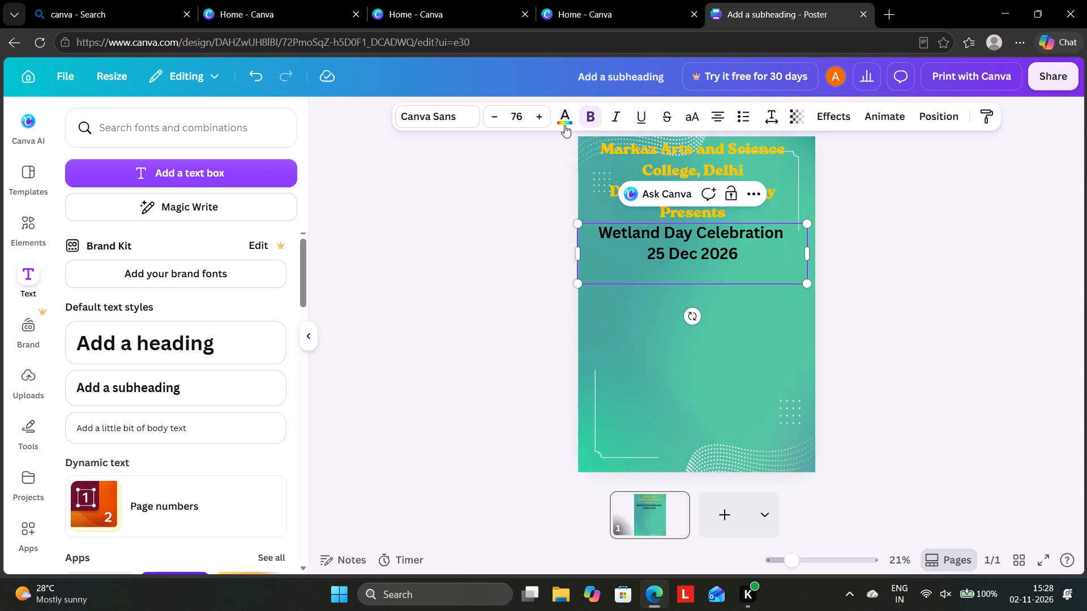
pyautogui.click(563, 112)
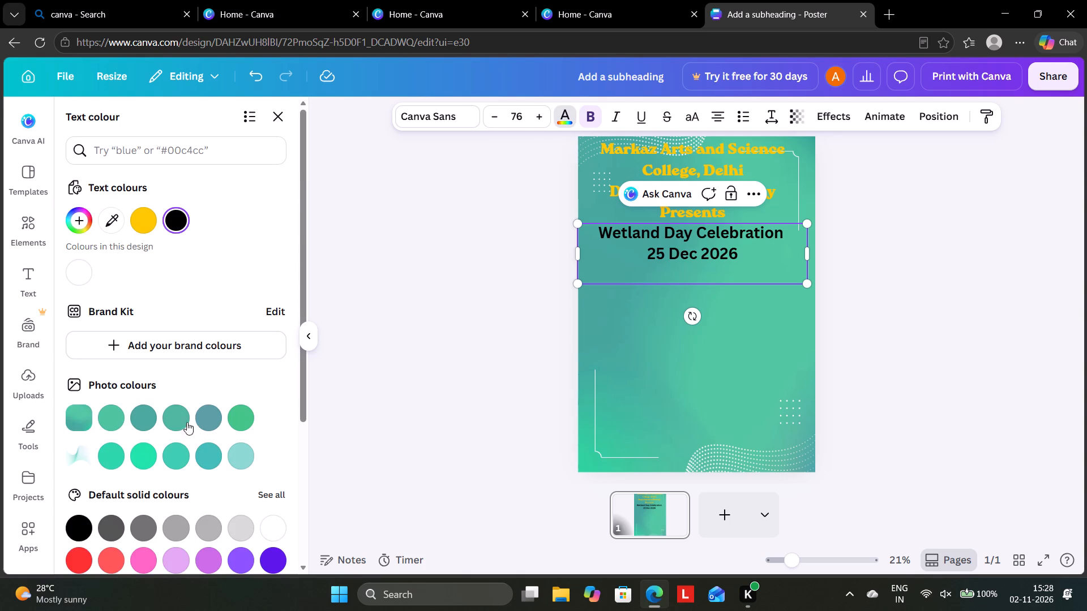
pyautogui.scroll(-1, 140, 424)
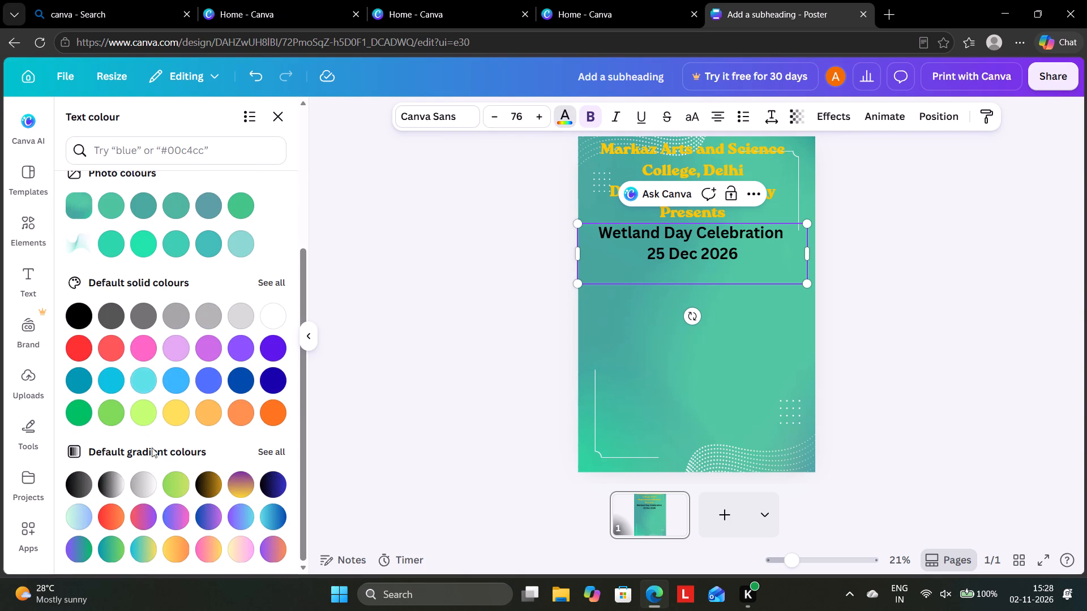
pyautogui.click(822, 116)
pyautogui.click(179, 191)
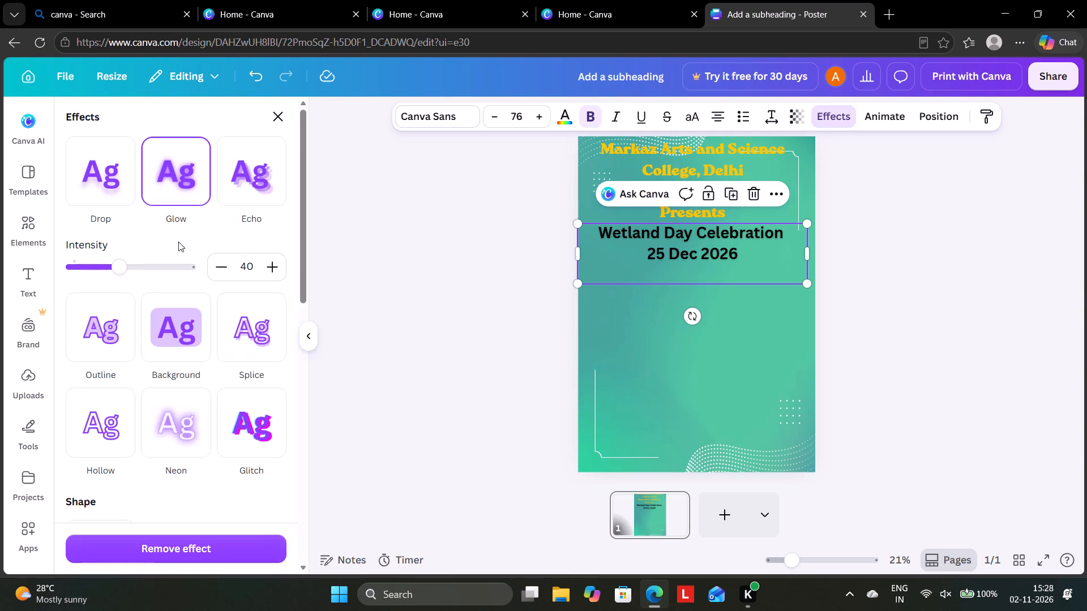
pyautogui.scroll(-2, 172, 423)
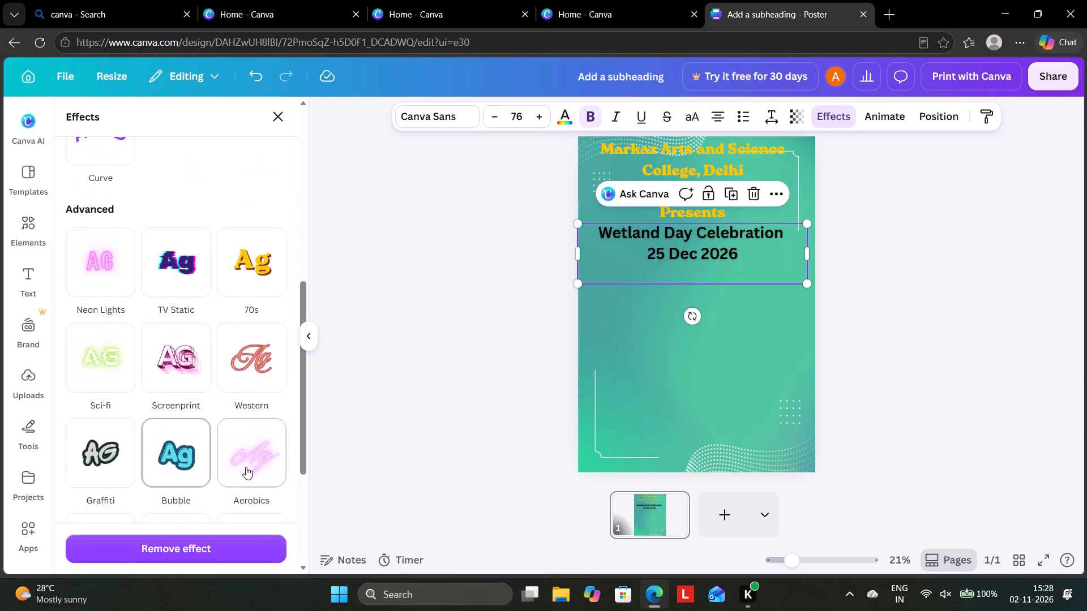
pyautogui.click(259, 467)
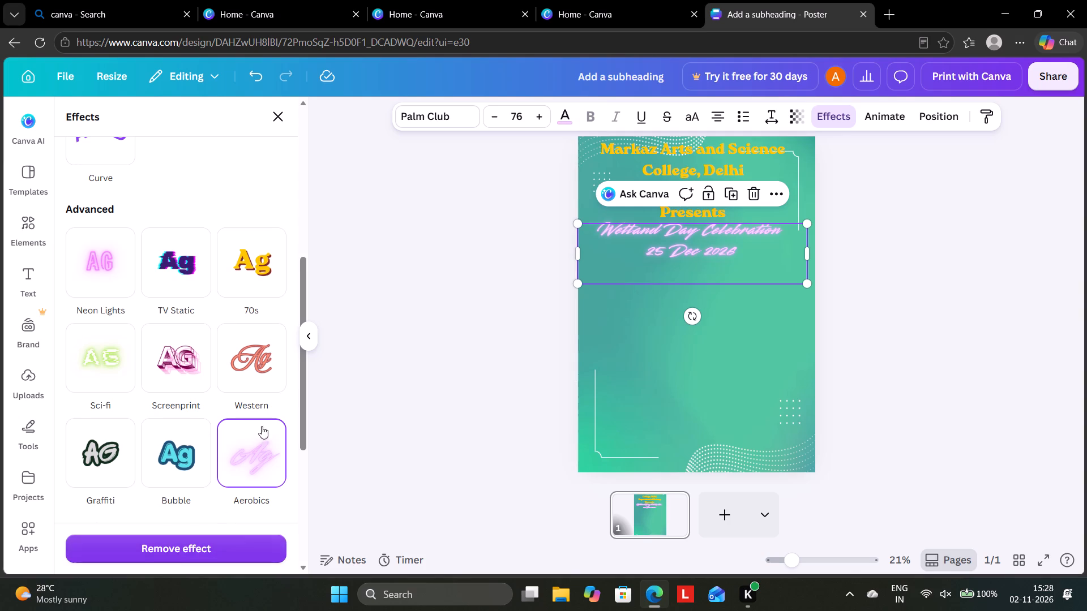
pyautogui.click(273, 120)
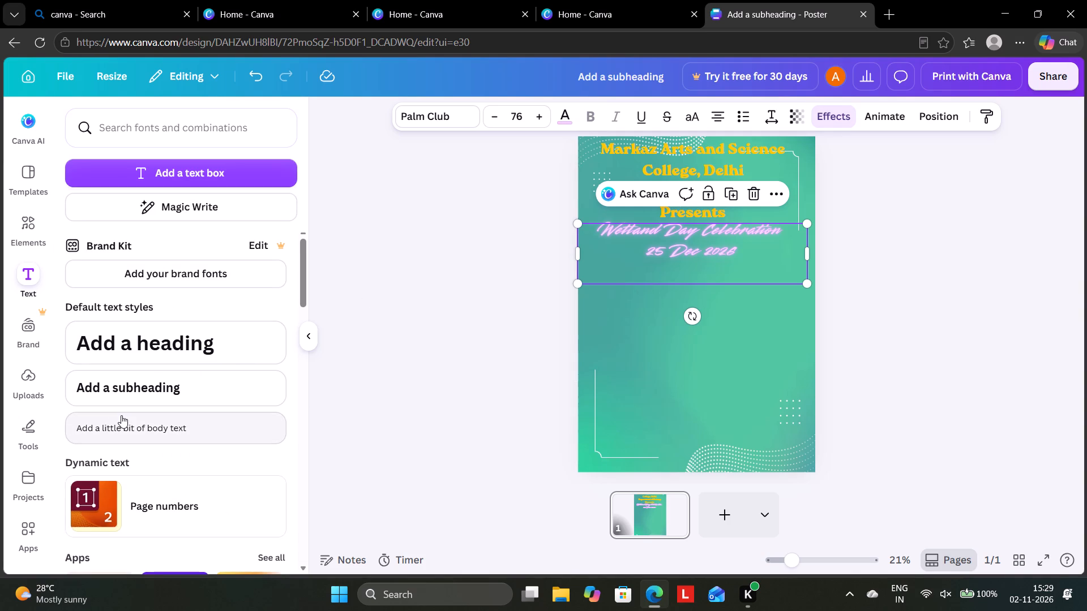
# Add a subheading text box below the "25 Dec 2026" line reading "Photography Competition".
pyautogui.click(120, 388)
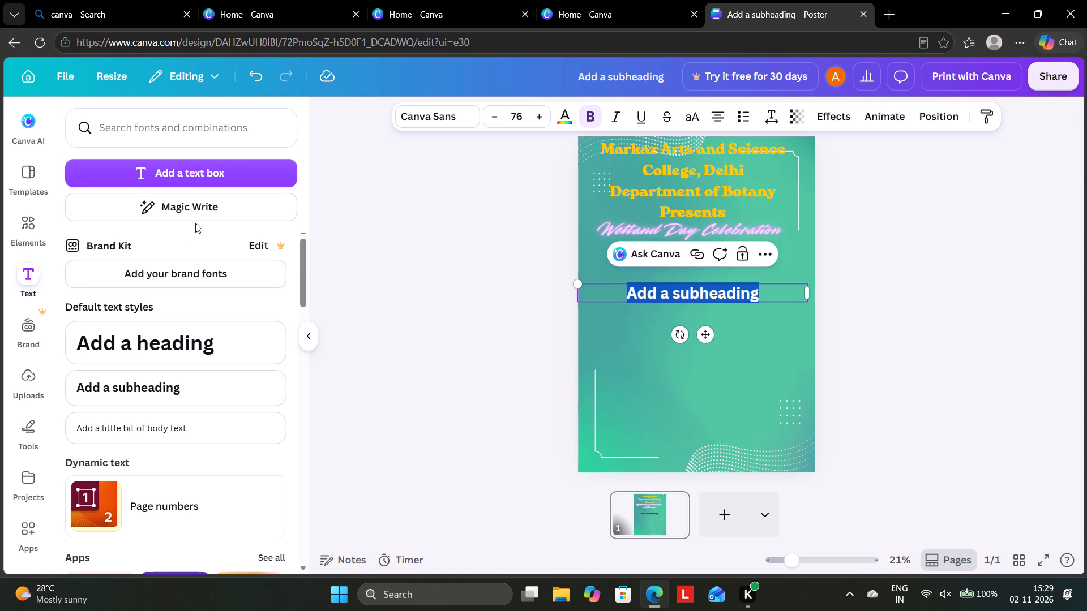
pyautogui.press('BackSpace')
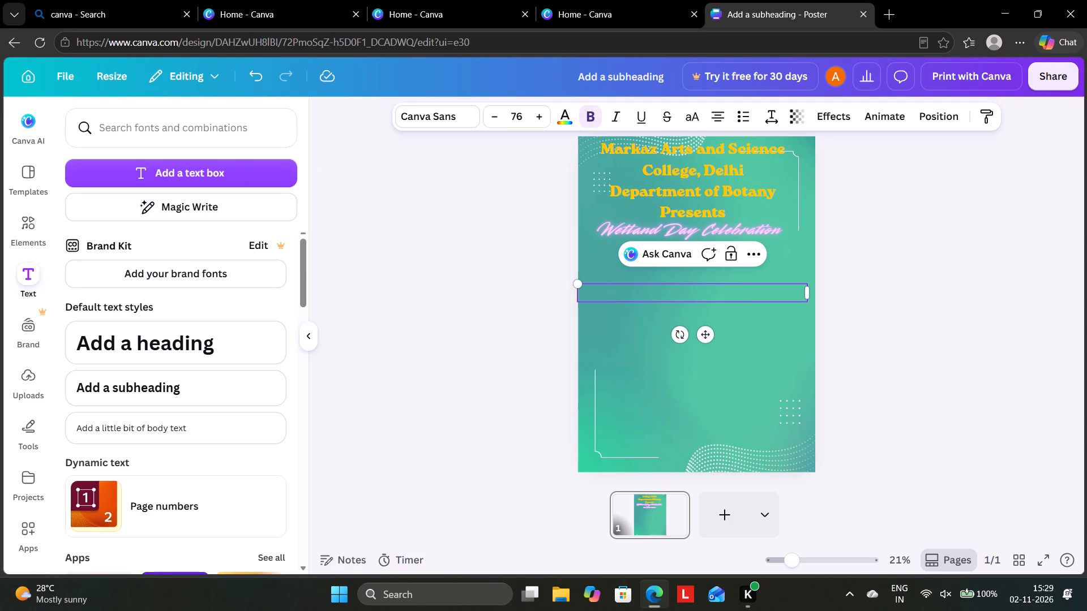
pyautogui.hotkey('shift', 'p')
pyautogui.write('ho')
pyautogui.press('t')
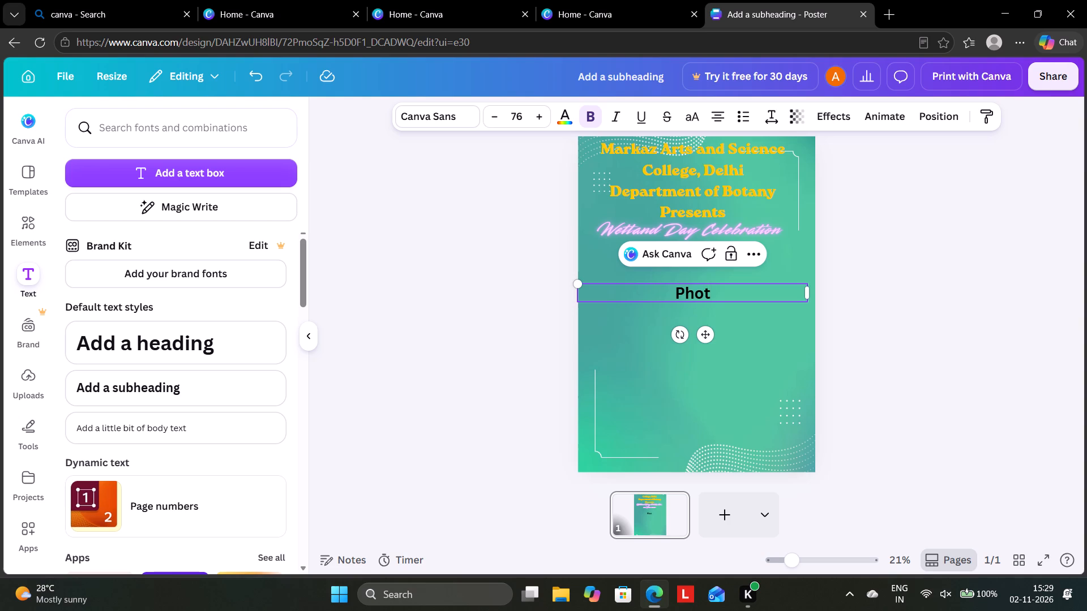
pyautogui.press('o')
pyautogui.write('graphy')
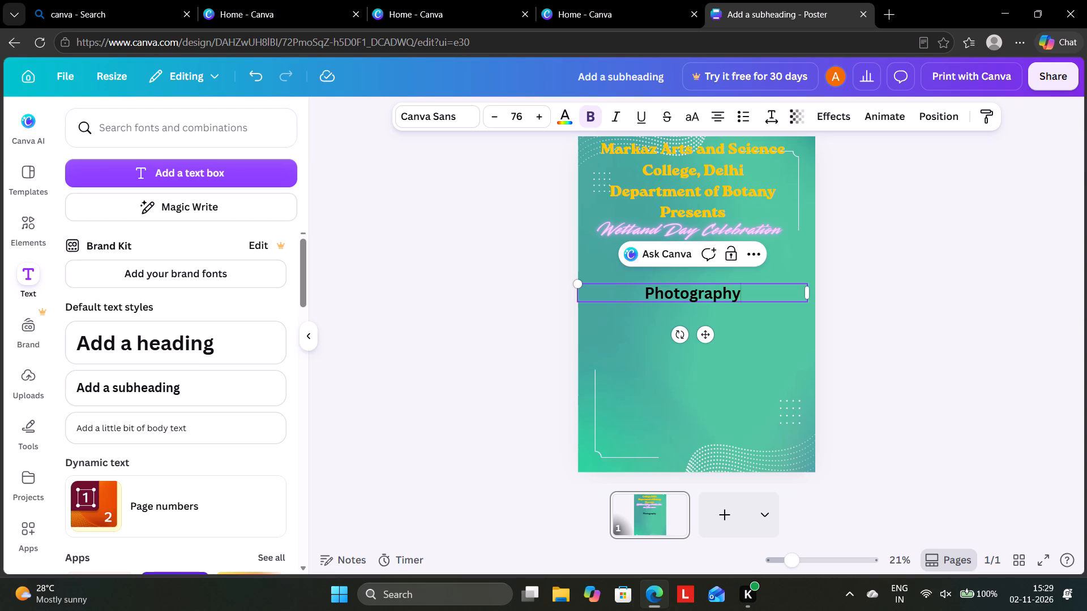
pyautogui.press('space')
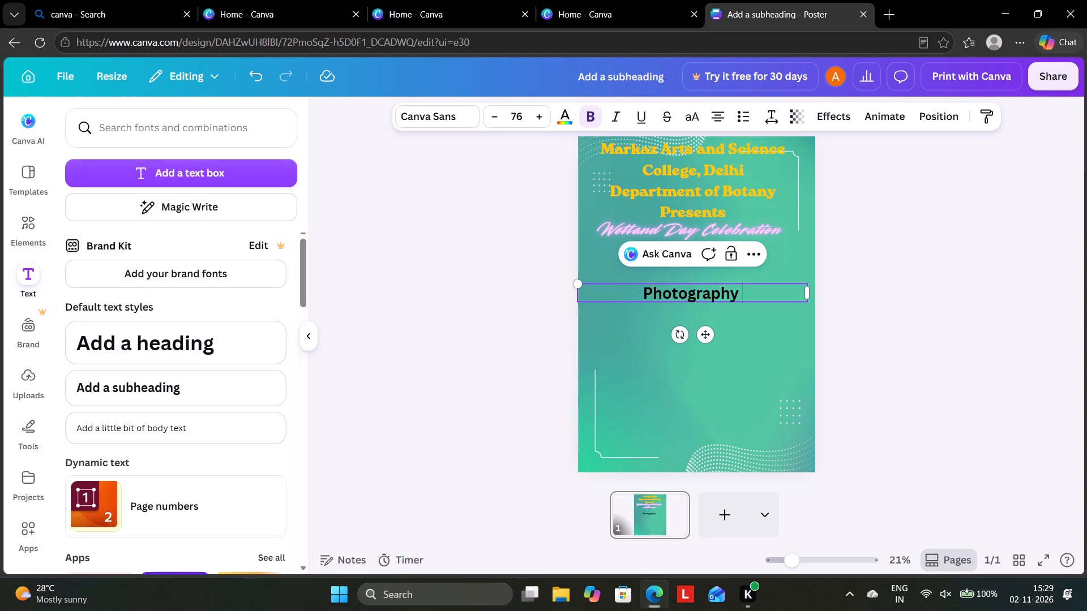
pyautogui.hotkey('shift', 'c')
pyautogui.write('ompition')
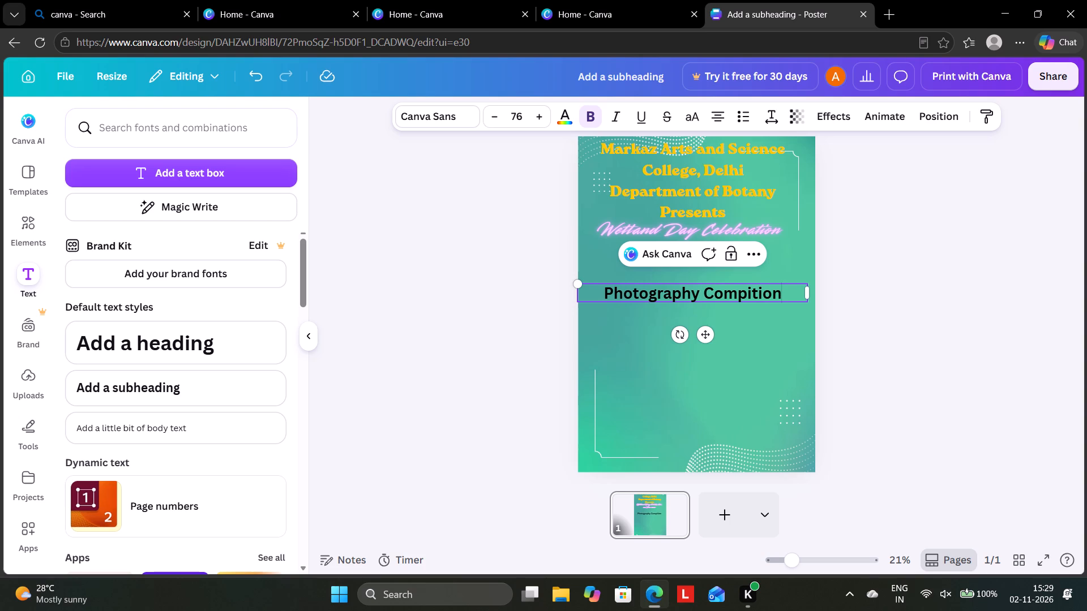
pyautogui.press('BackSpace')
pyautogui.press('BackSpace')
pyautogui.press('BackSpace')
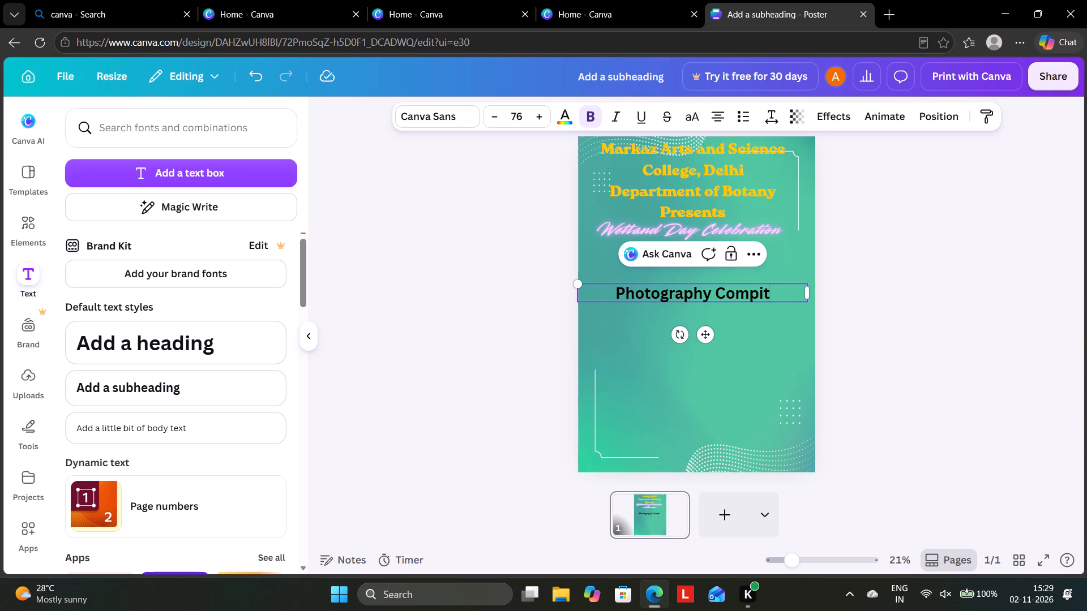
pyautogui.press('BackSpace')
pyautogui.press('BackSpace')
pyautogui.write('et')
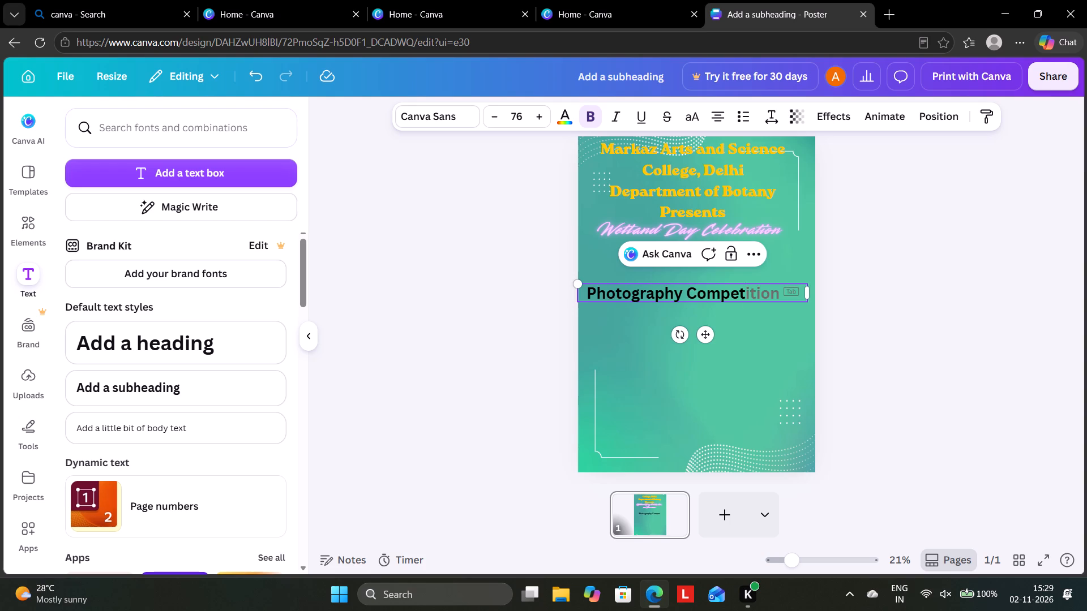
pyautogui.press('Tab')
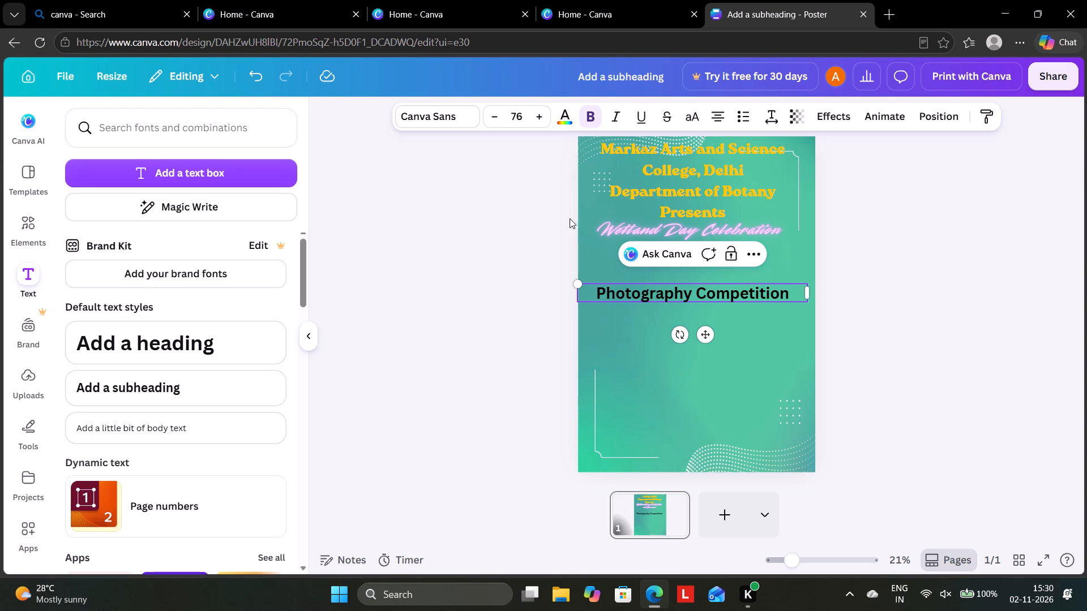
# Try the Neon effect on the "Photography Competition" text, and apply the Graffiti effect instead.
pyautogui.click(838, 111)
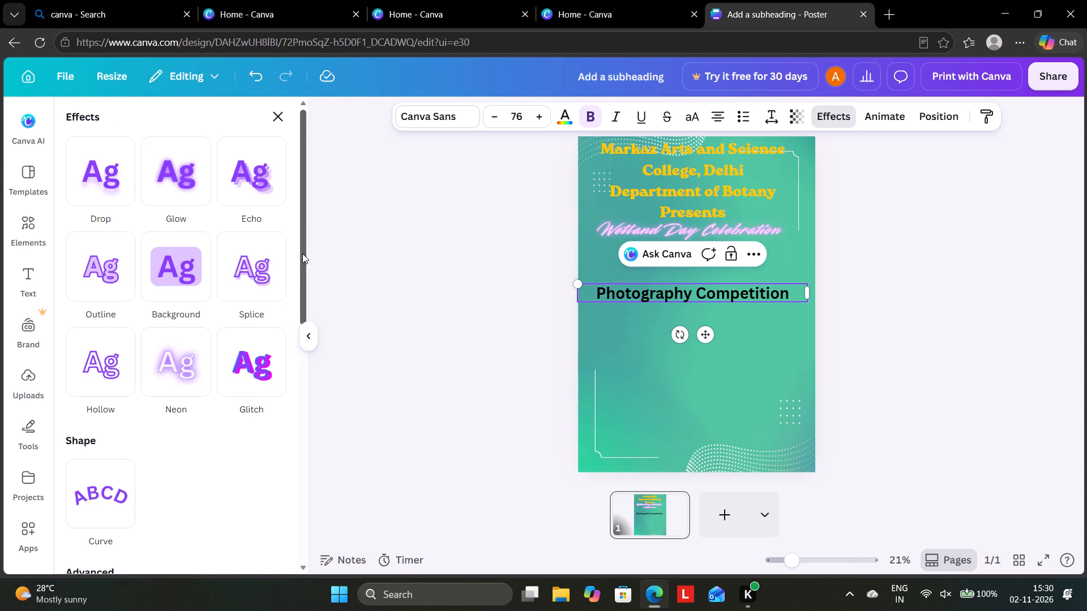
pyautogui.click(159, 357)
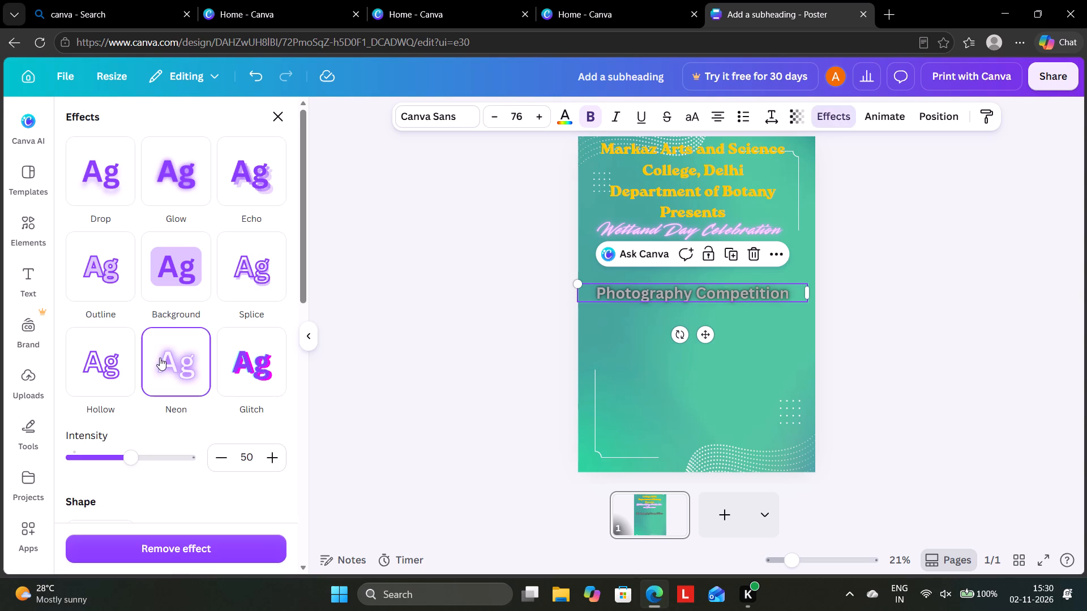
pyautogui.scroll(-2, 211, 393)
pyautogui.click(121, 453)
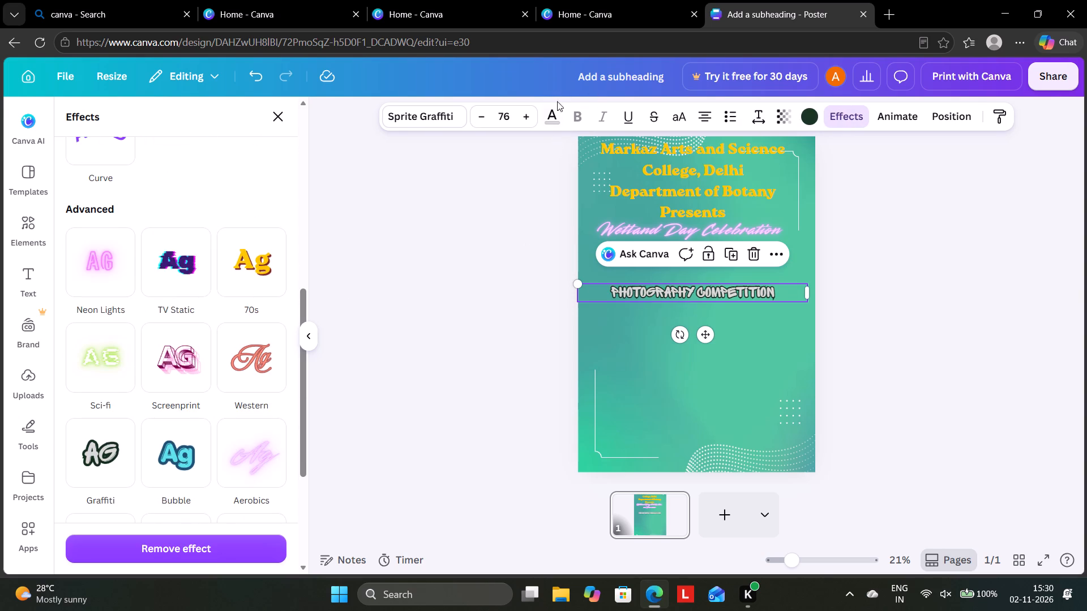
# Change the "Photography Competition" text colour to light blue #38b6ff.
pyautogui.click(556, 118)
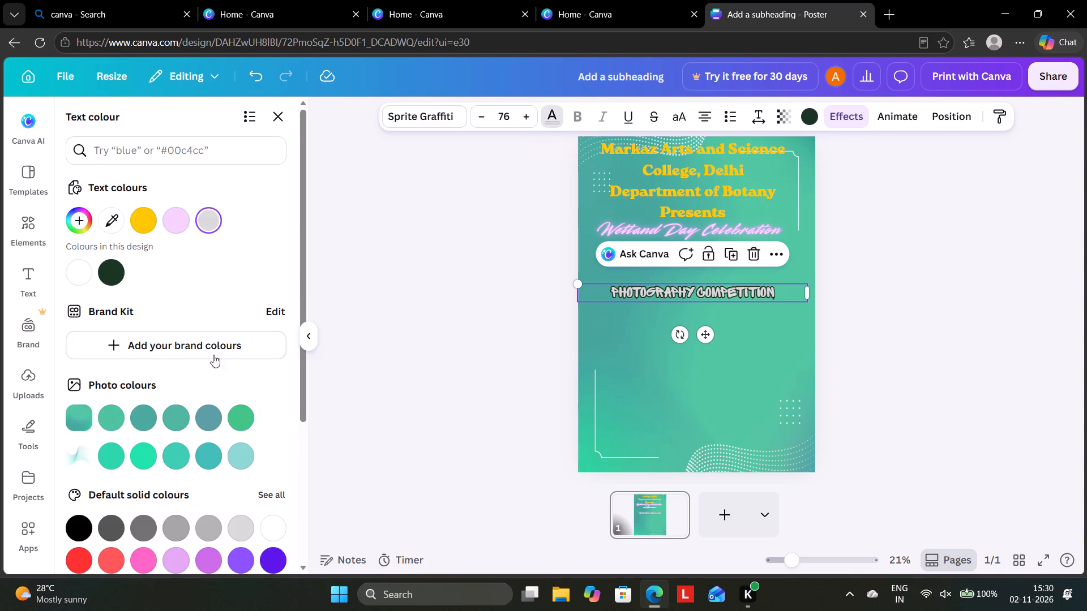
pyautogui.scroll(-1, 196, 434)
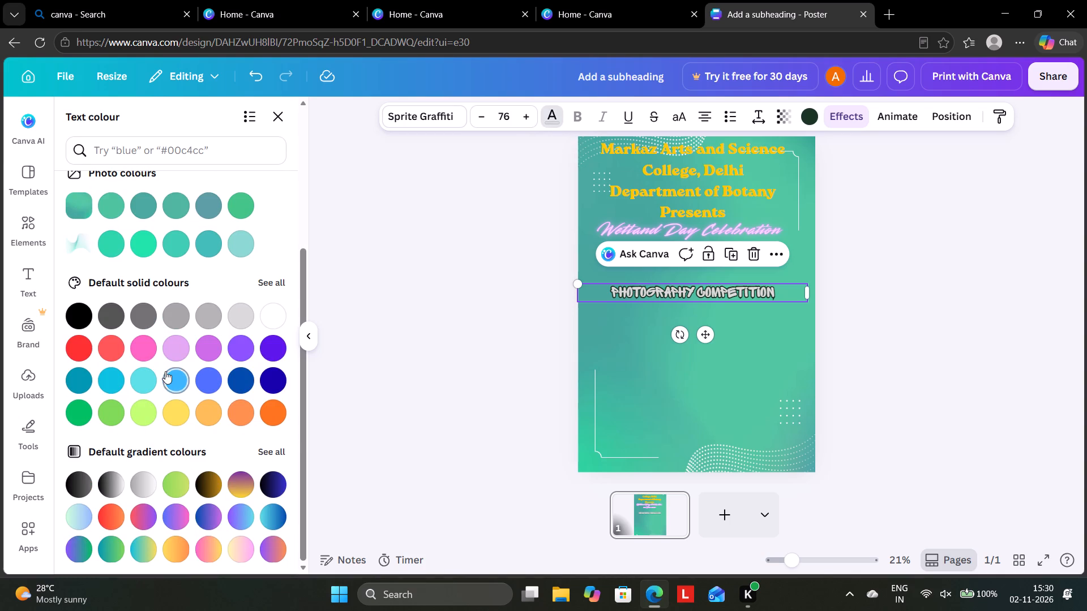
pyautogui.click(165, 371)
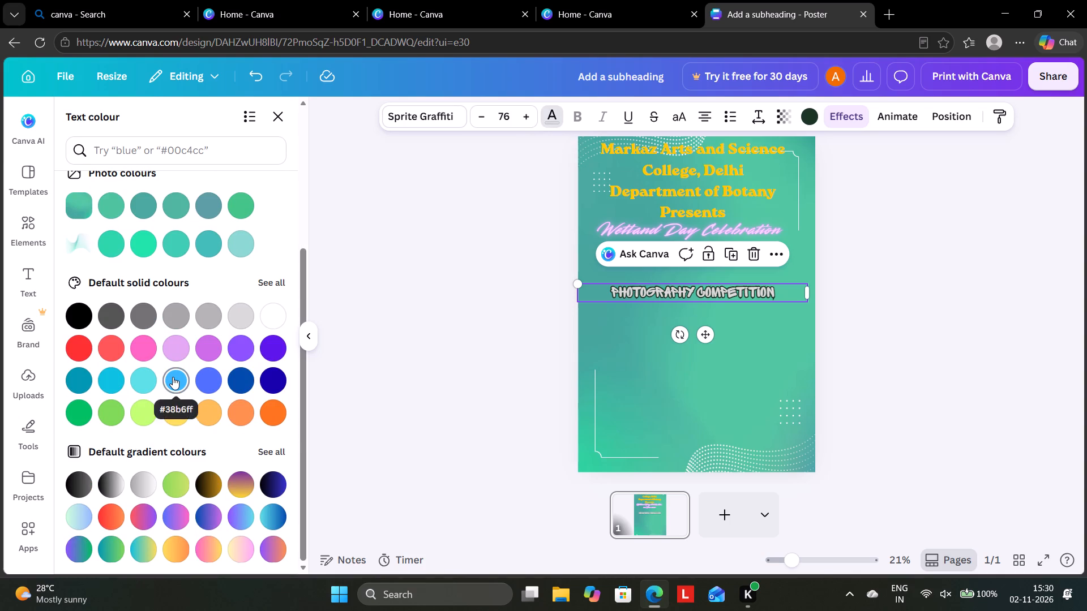
pyautogui.click(173, 376)
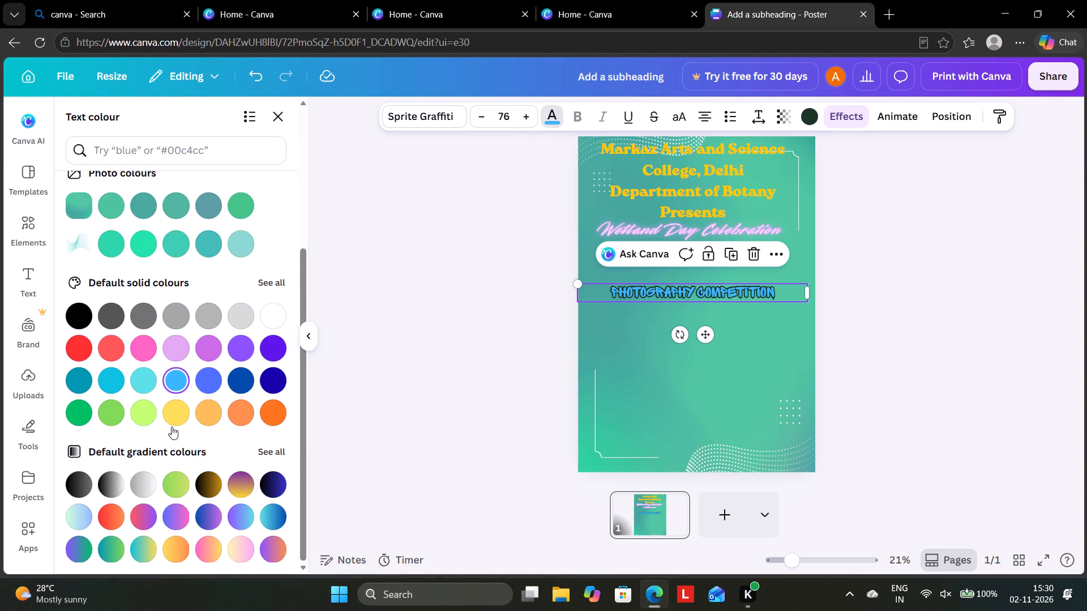
pyautogui.click(315, 348)
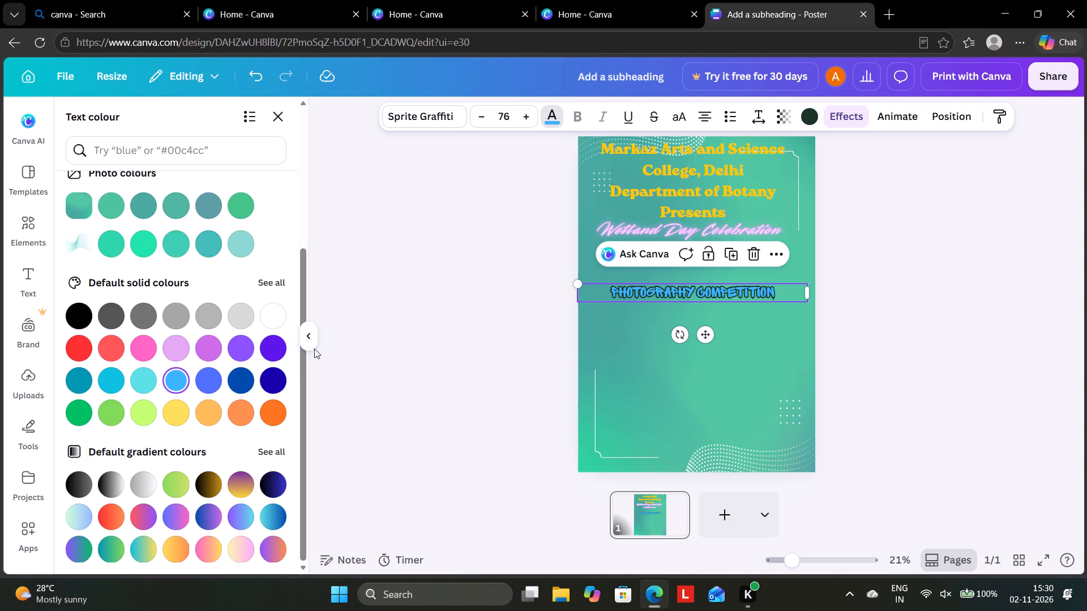
pyautogui.click(314, 348)
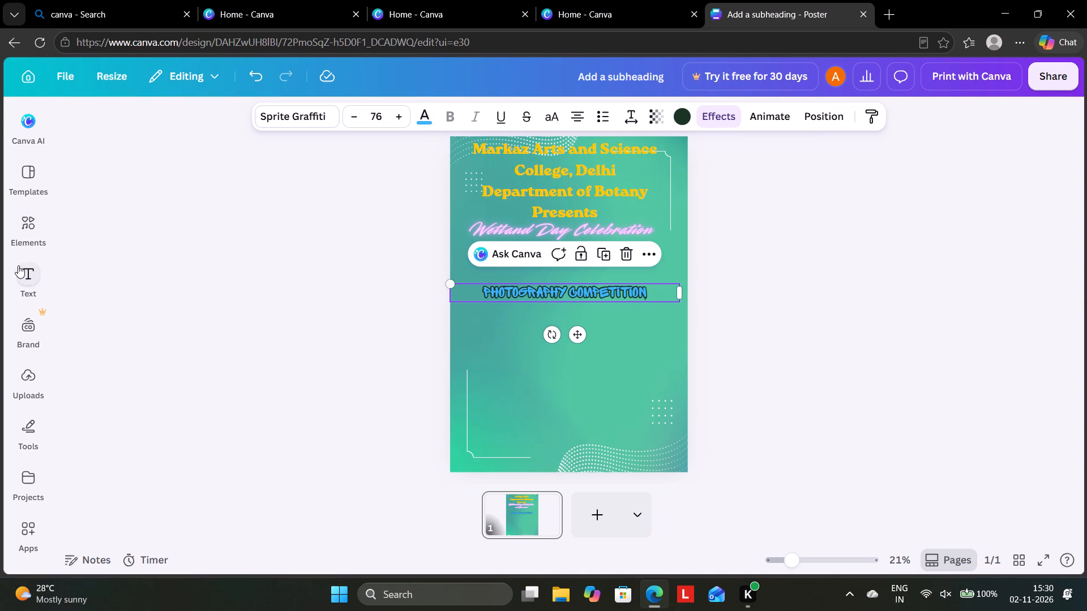
# Add a body text box directly below "Photography Competition" reading "Theme", followed by a space.
pyautogui.click(27, 279)
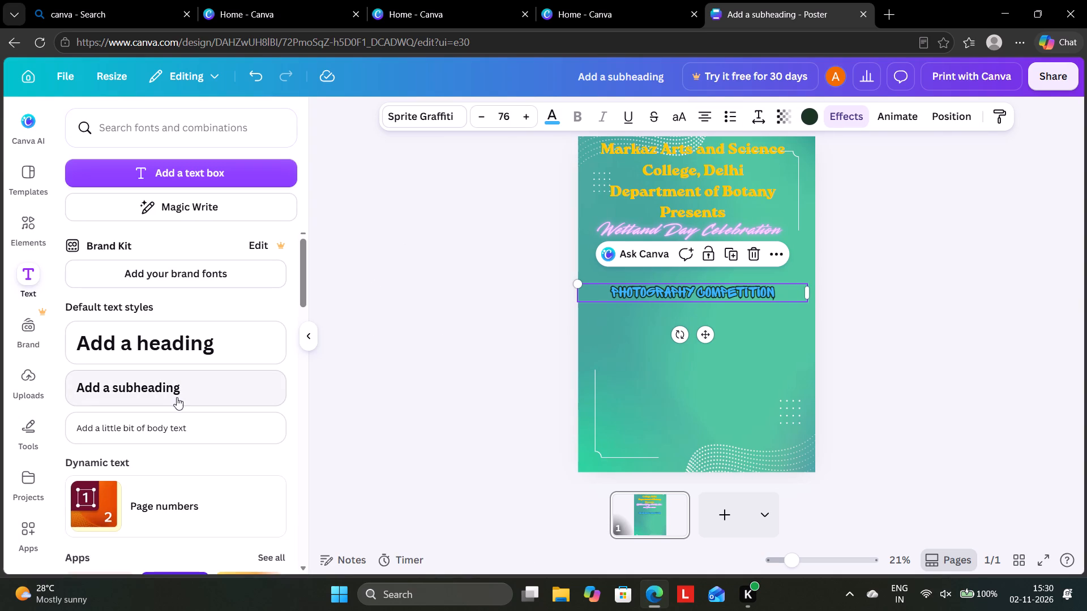
pyautogui.click(174, 436)
pyautogui.click(181, 431)
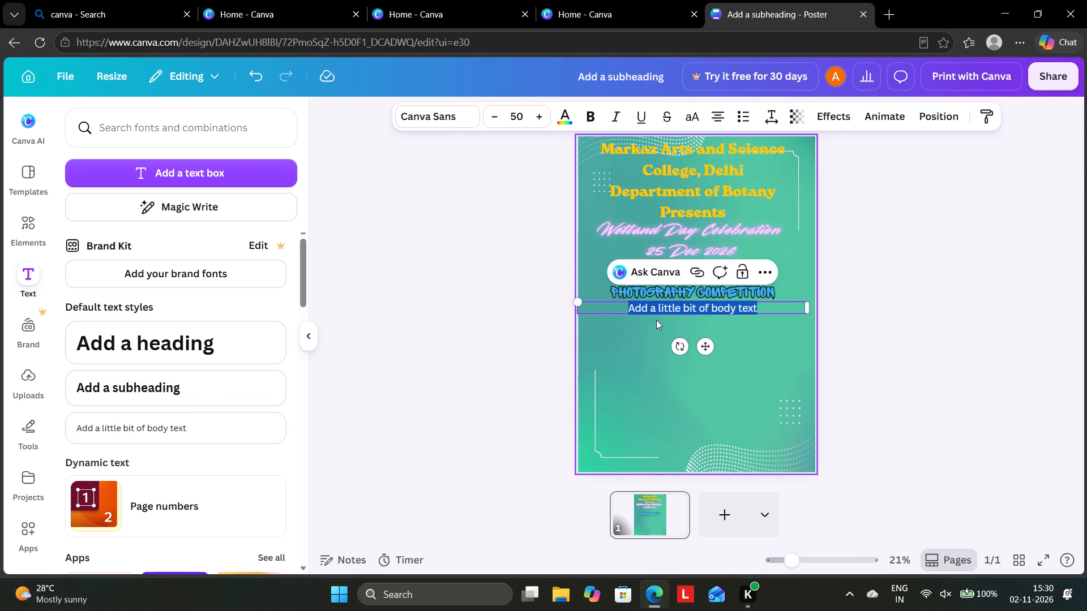
pyautogui.press('BackSpace')
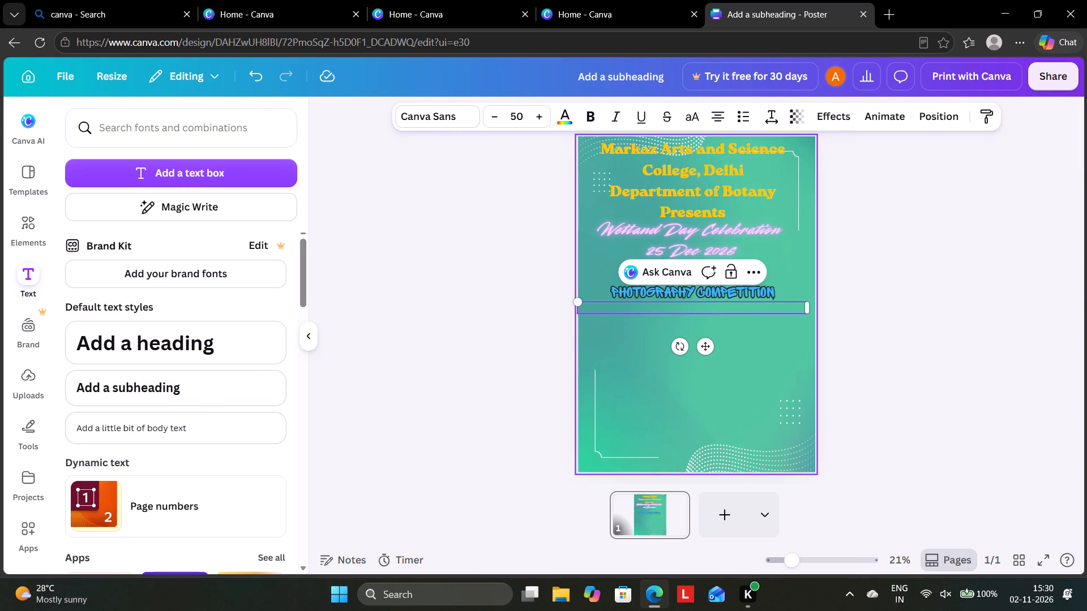
pyautogui.write('The')
pyautogui.write('mw')
pyautogui.press('BackSpace')
pyautogui.press('w')
pyautogui.press('BackSpace')
pyautogui.press('e')
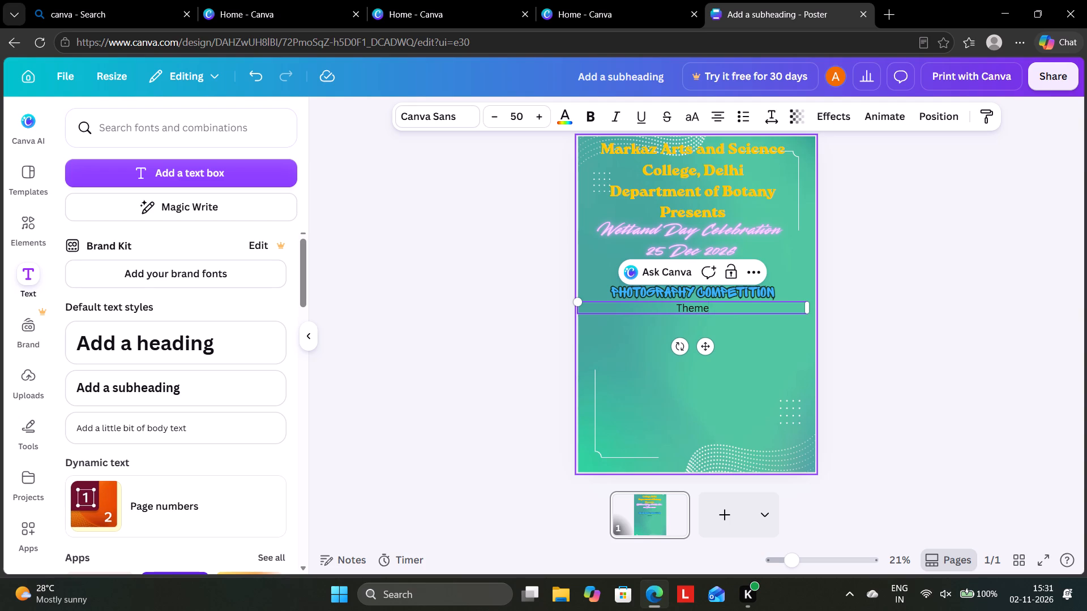
pyautogui.press('space')
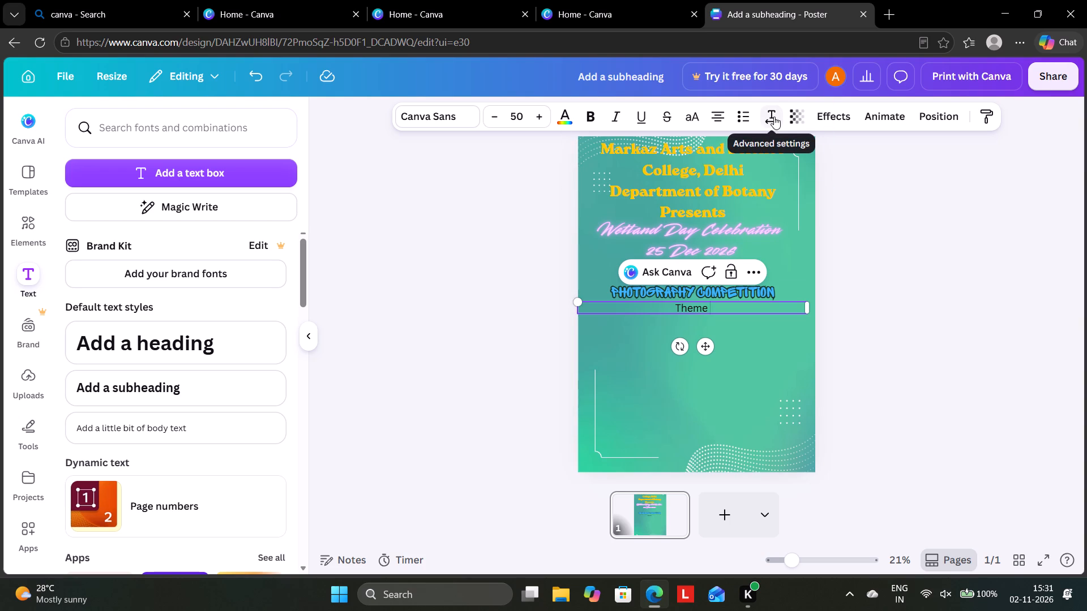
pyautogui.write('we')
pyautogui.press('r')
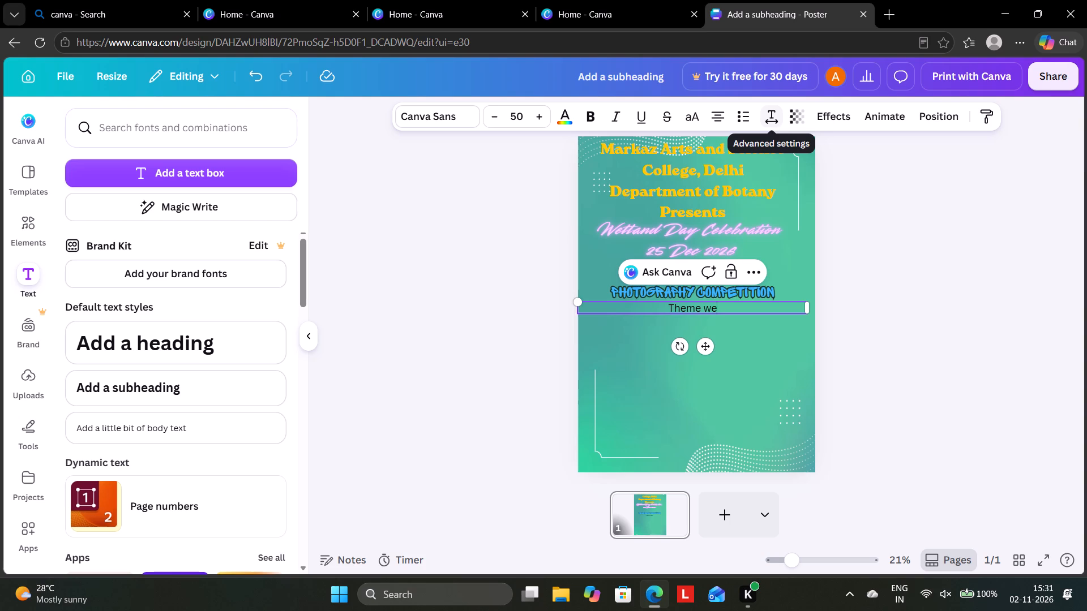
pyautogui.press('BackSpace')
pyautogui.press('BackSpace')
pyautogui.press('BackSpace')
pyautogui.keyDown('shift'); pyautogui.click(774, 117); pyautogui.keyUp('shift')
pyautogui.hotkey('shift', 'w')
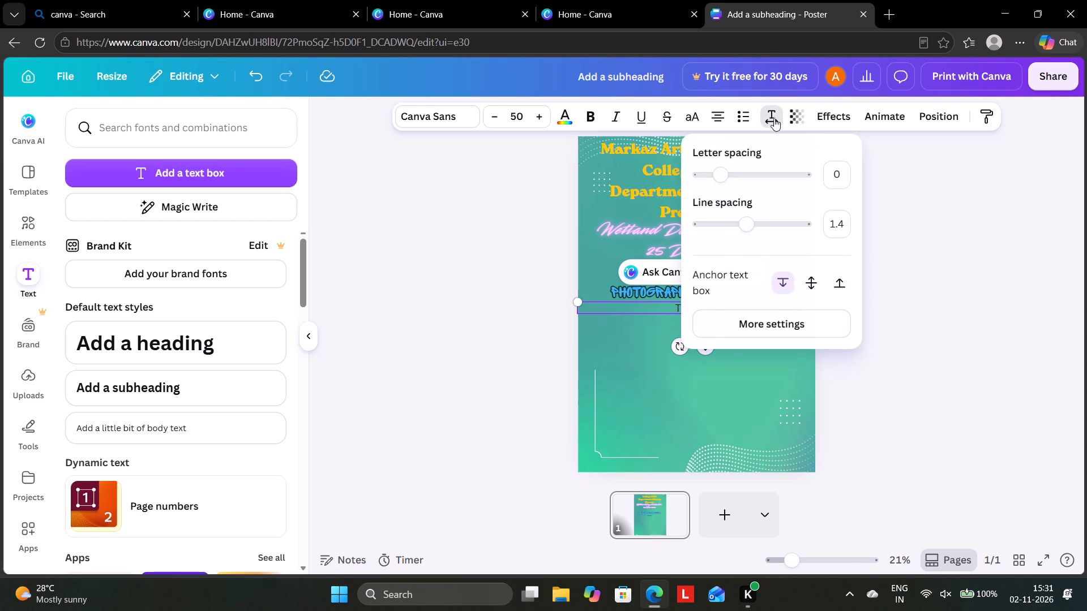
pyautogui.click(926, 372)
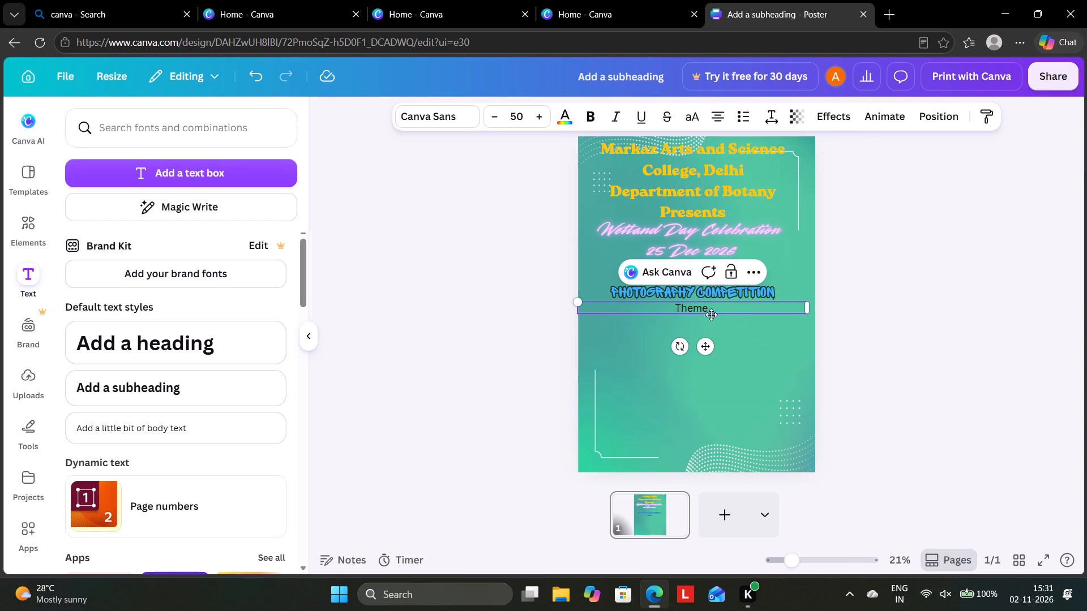
# Complete the theme line below "Photography Competition" so that it reads "Theme : Wetland Jewels".
pyautogui.click(724, 311)
pyautogui.hotkey('shift', ':')
pyautogui.press('space')
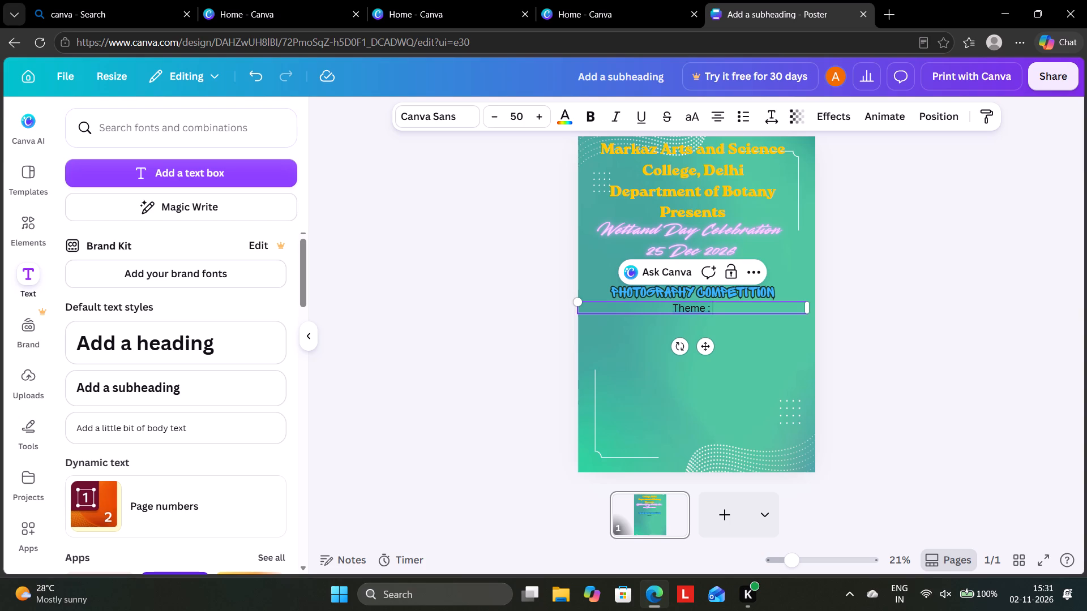
pyautogui.hotkey('shift', 'w')
pyautogui.write('et')
pyautogui.write('land')
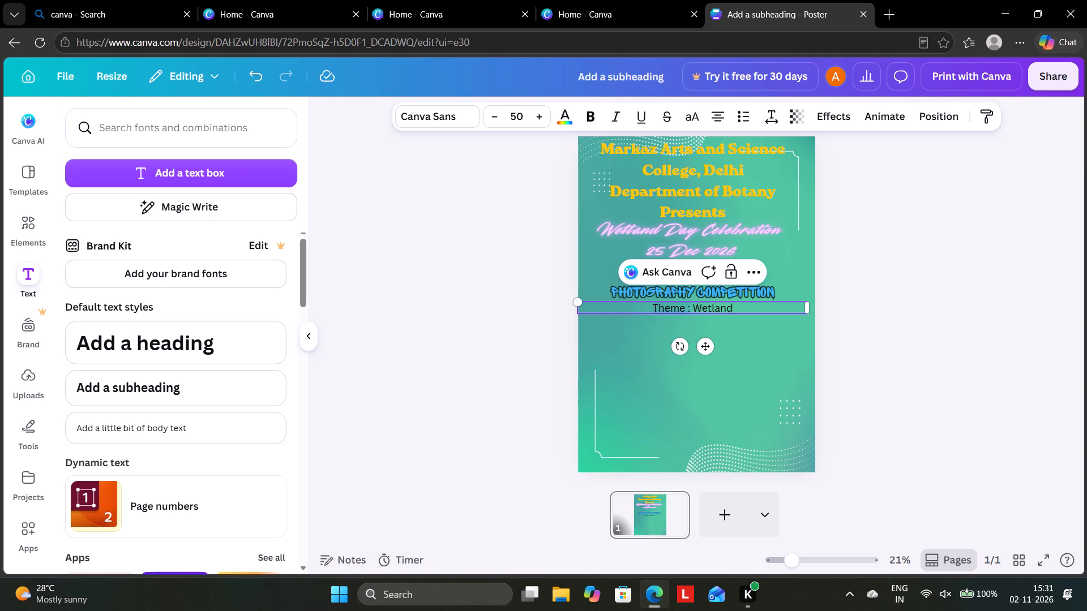
pyautogui.press('space')
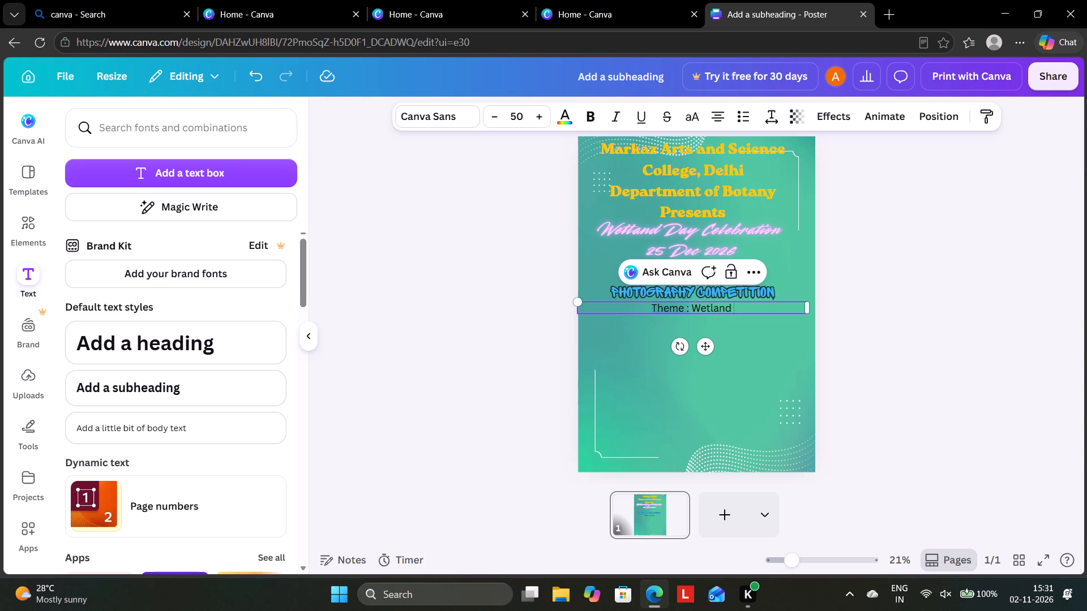
pyautogui.write('Jwe')
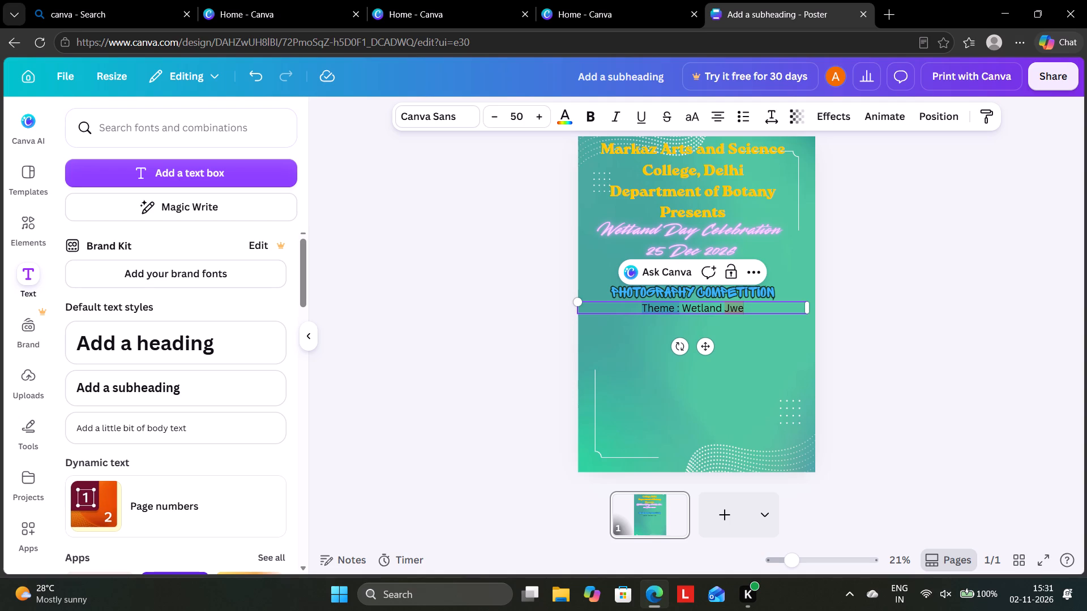
pyautogui.press('BackSpace')
pyautogui.press('BackSpace')
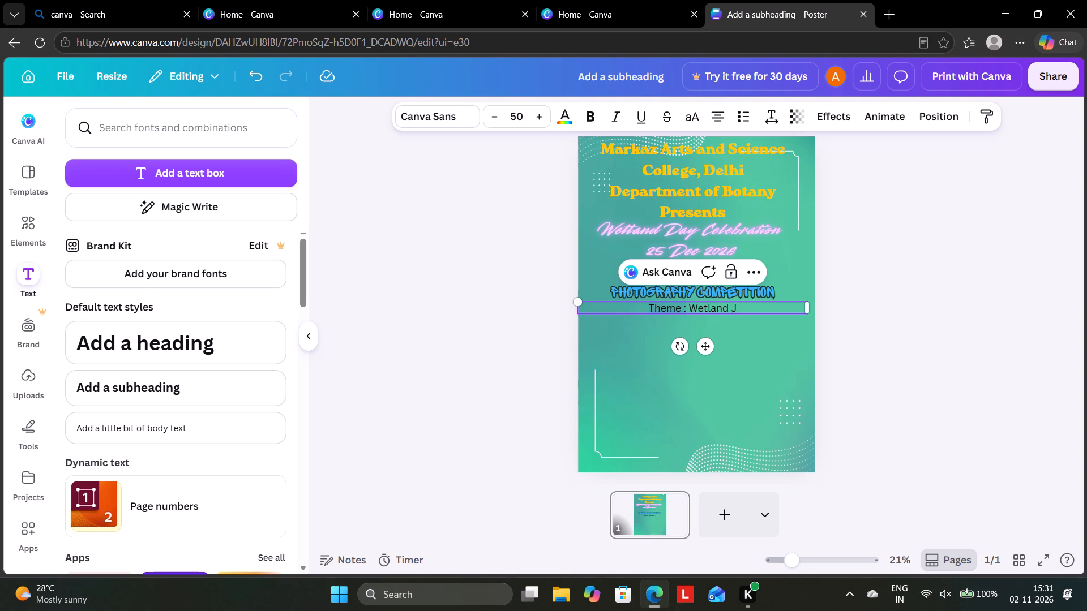
pyautogui.write('ew')
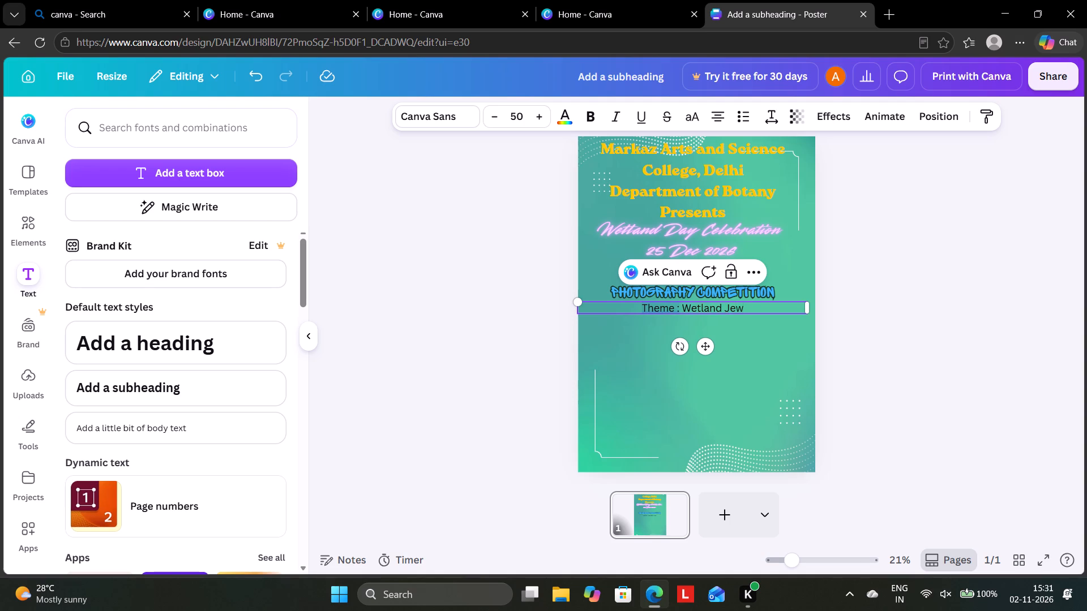
pyautogui.press('l')
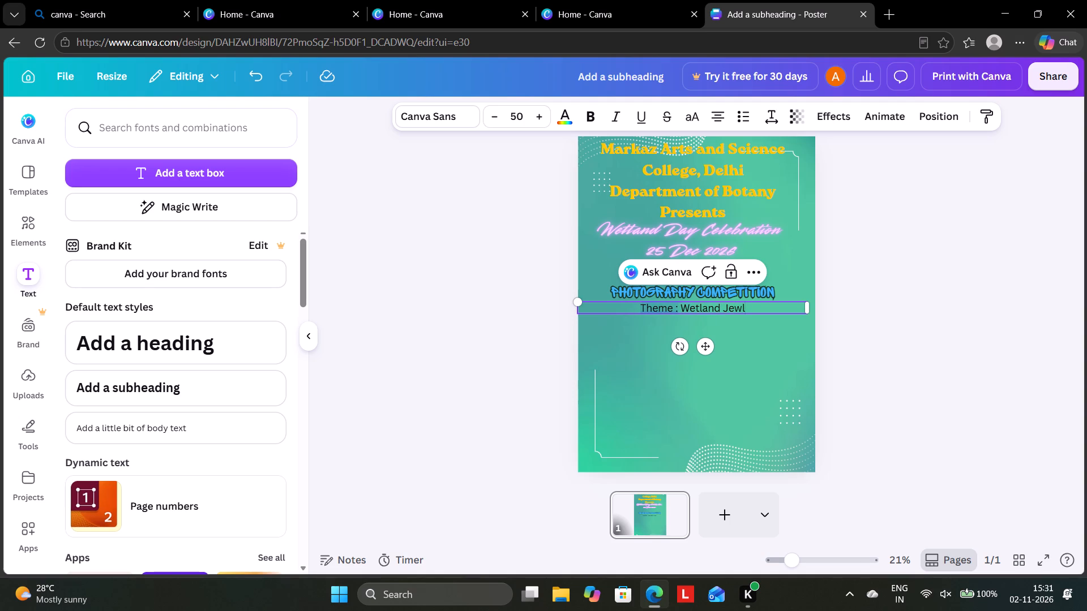
pyautogui.press('BackSpace')
pyautogui.write('eles')
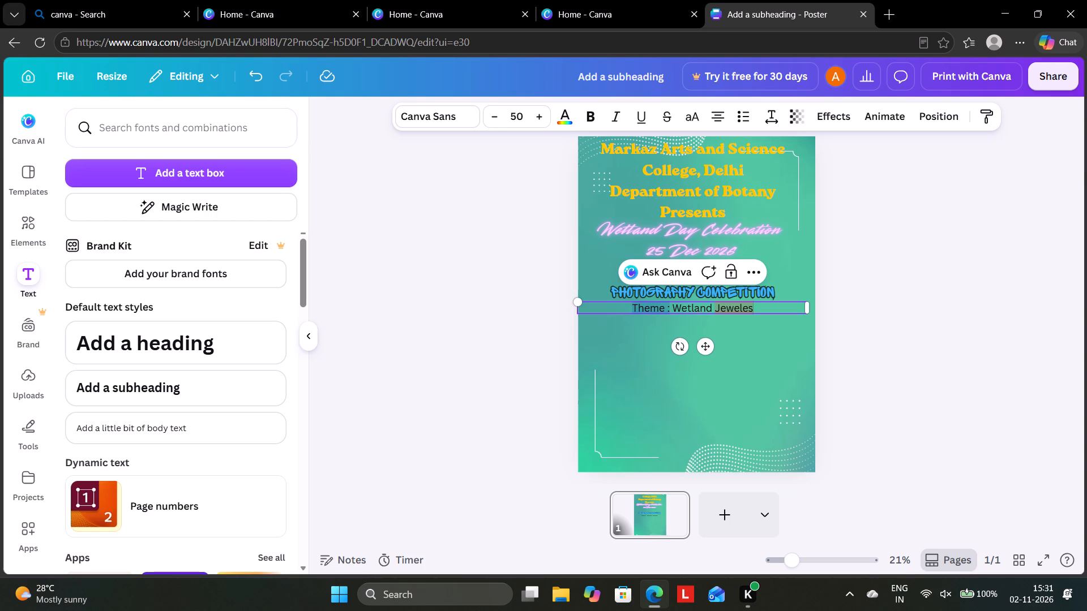
pyautogui.press('Left')
pyautogui.press('BackSpace')
pyautogui.press('Right')
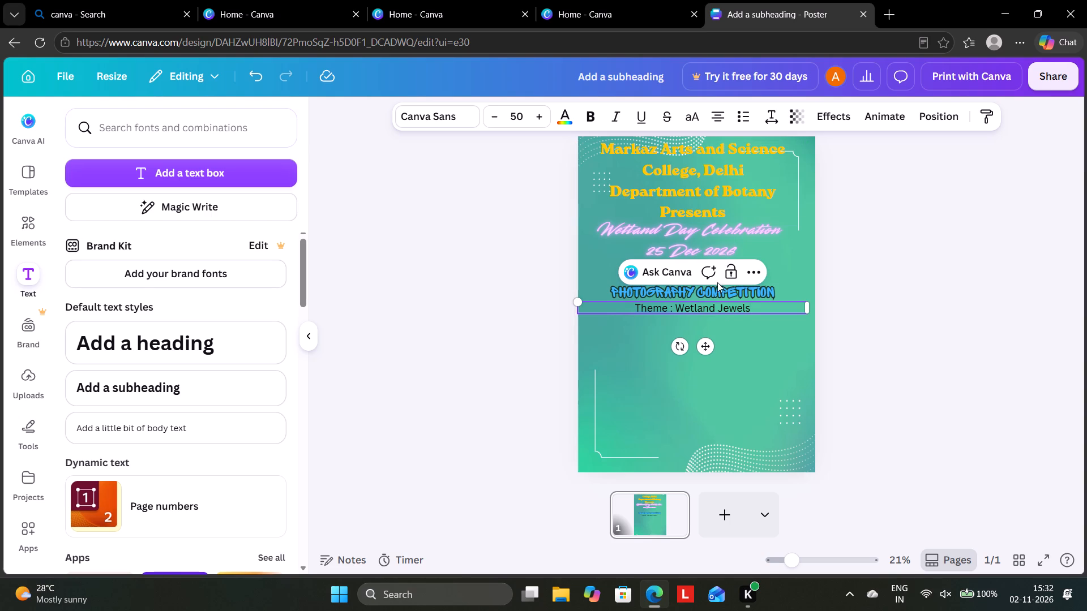
# Try the Outline effect on the "Theme : Wetland Jewels" text, and apply the Pixel effect instead.
pyautogui.click(842, 119)
pyautogui.click(85, 268)
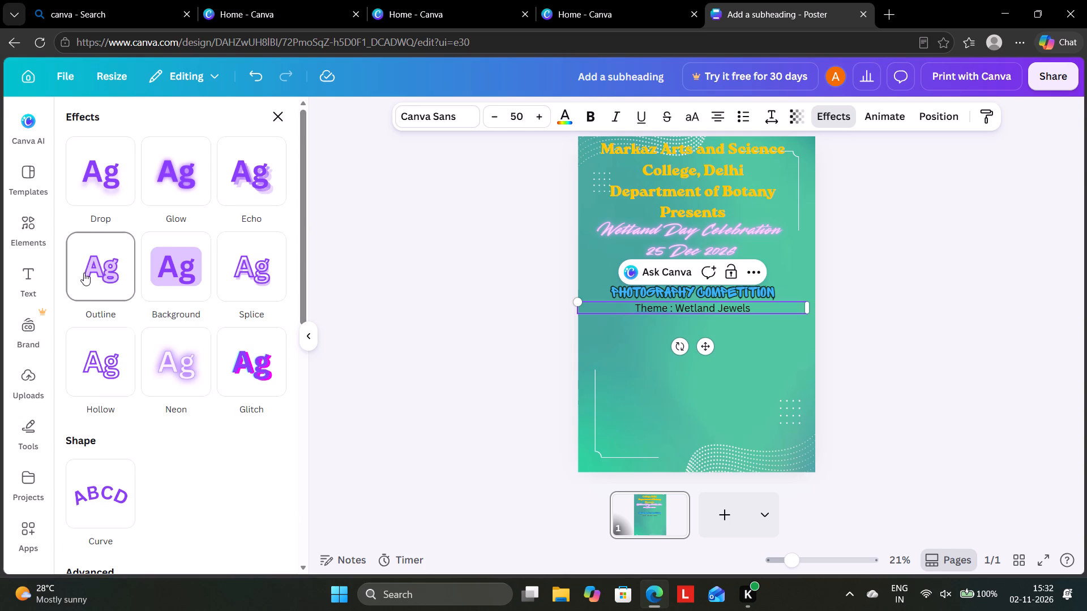
pyautogui.scroll(-4, 179, 533)
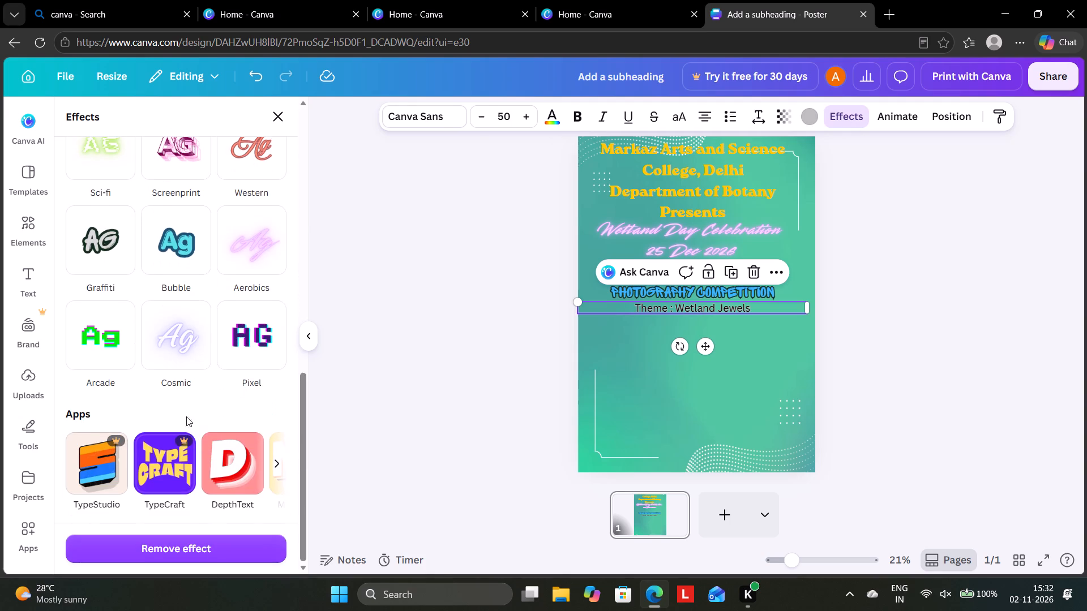
pyautogui.click(250, 355)
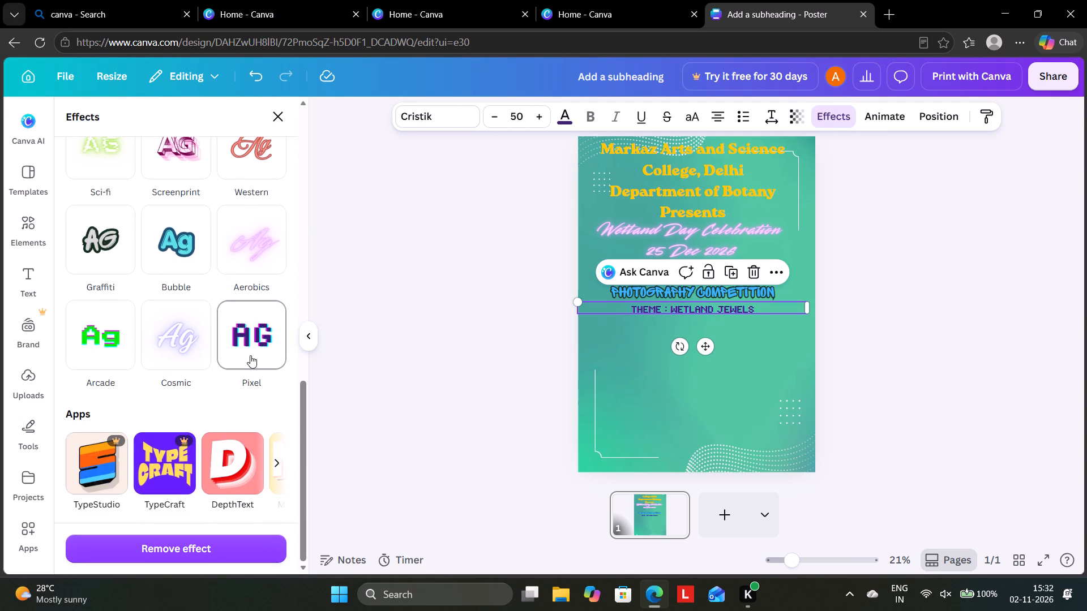
pyautogui.click(317, 334)
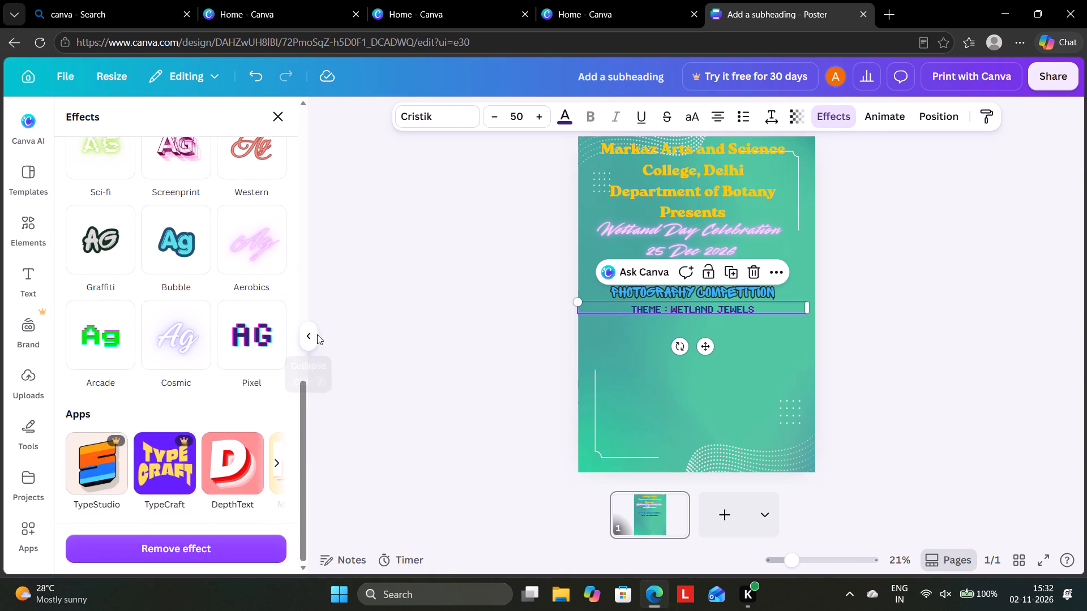
pyautogui.click(311, 337)
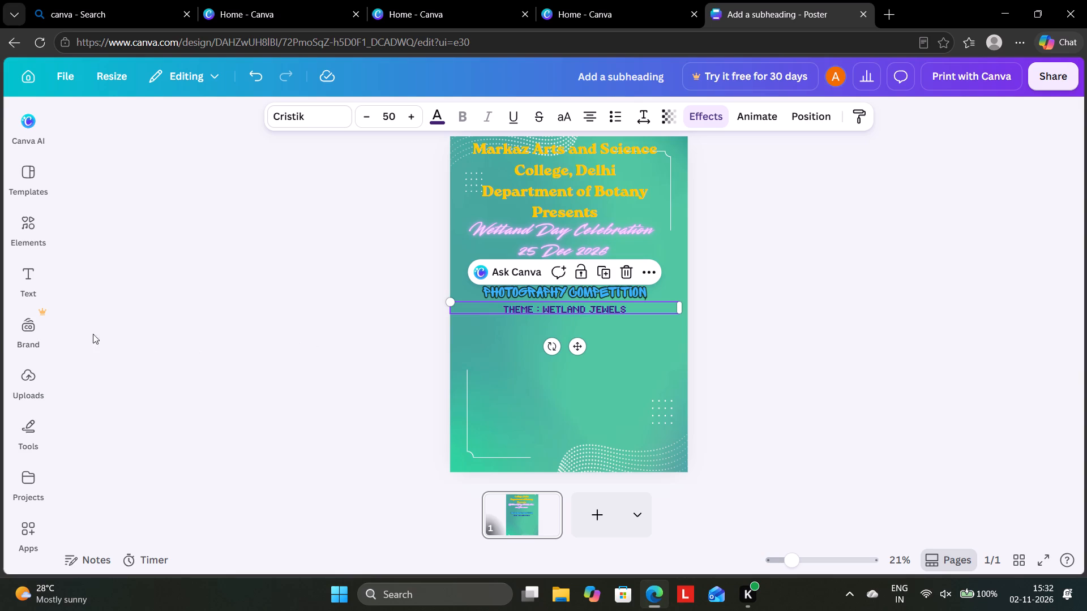
# Search the elements for "camera icon" and add the pink and purple flowered camera graphic to the poster.
pyautogui.click(23, 266)
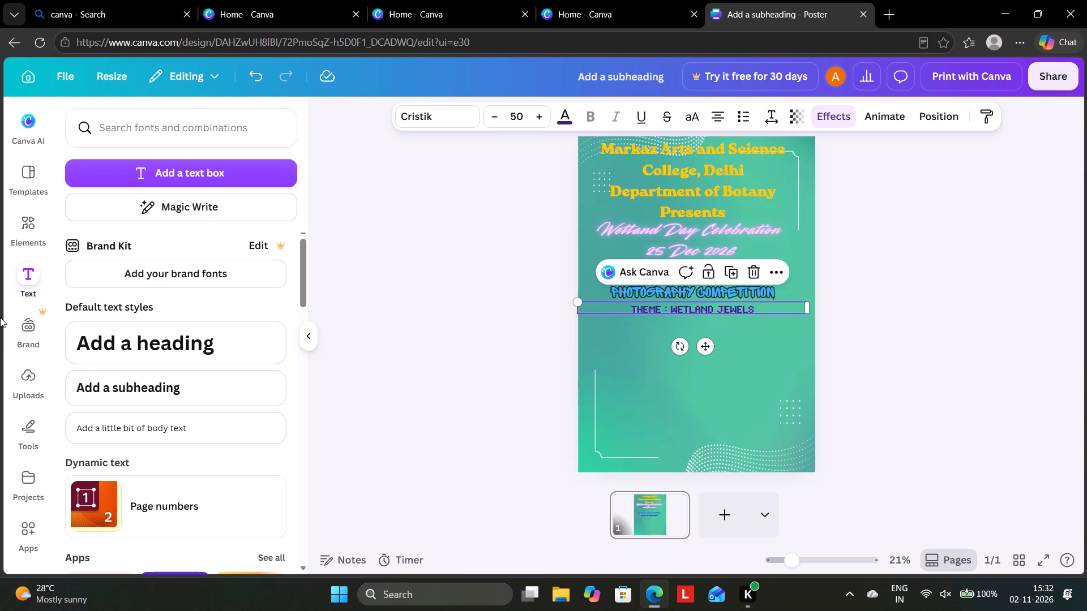
pyautogui.click(22, 223)
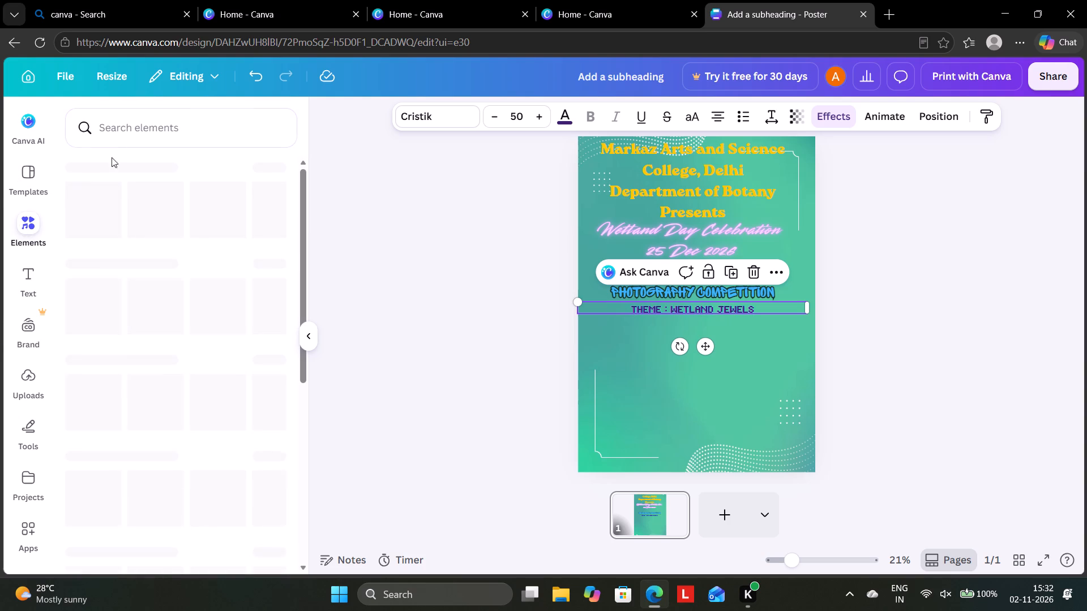
pyautogui.click(140, 132)
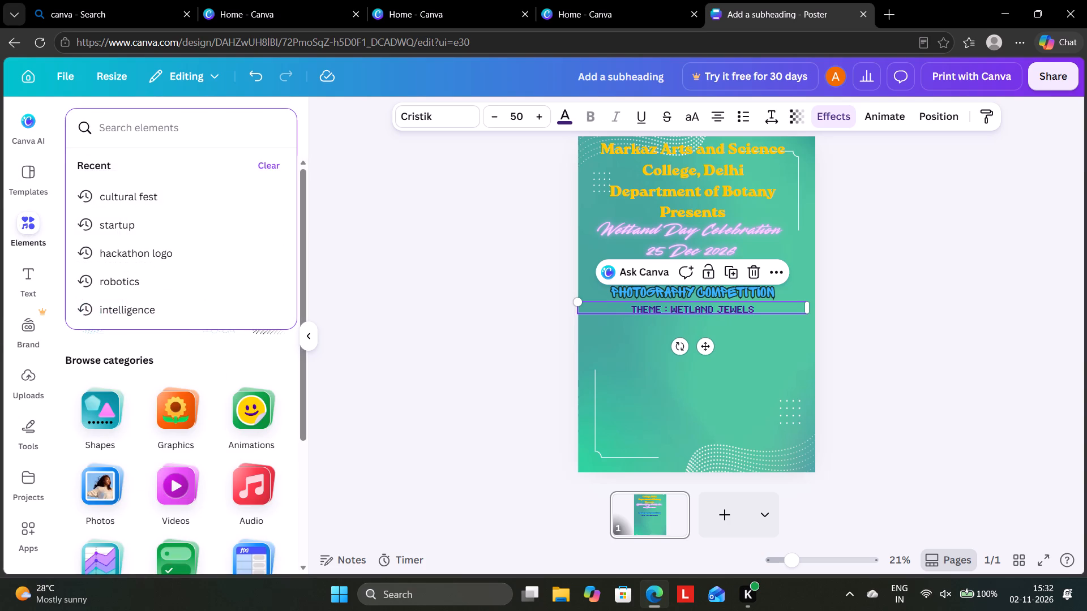
pyautogui.write('camera')
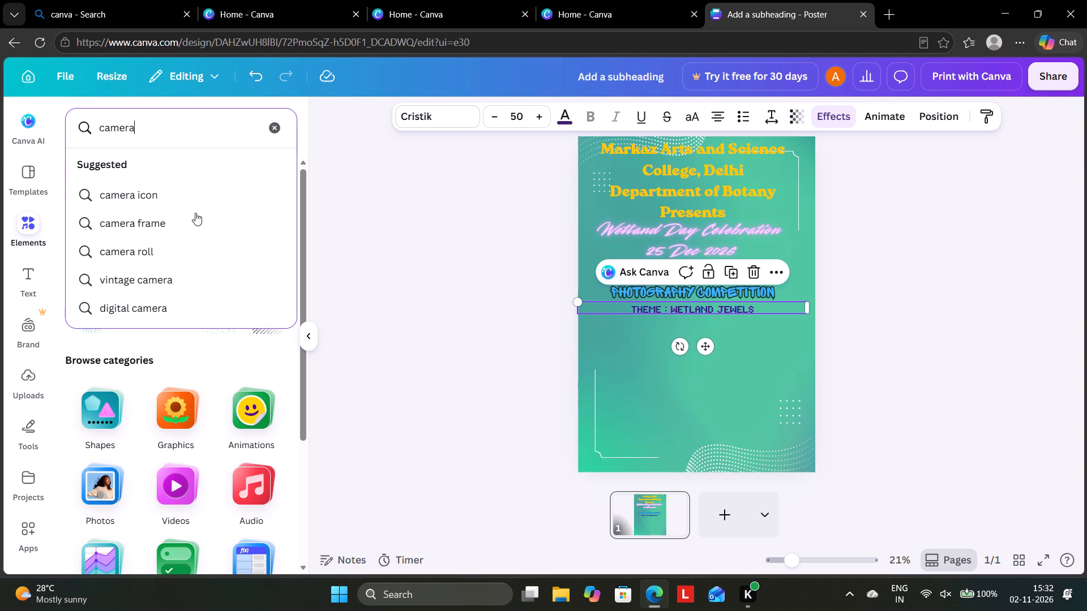
pyautogui.click(185, 199)
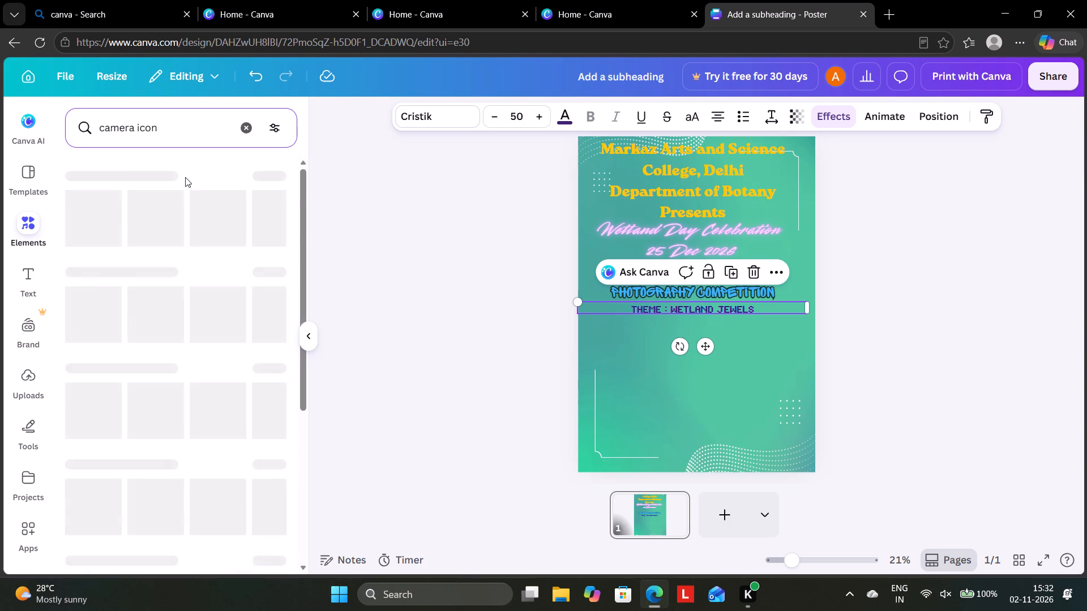
pyautogui.click(270, 197)
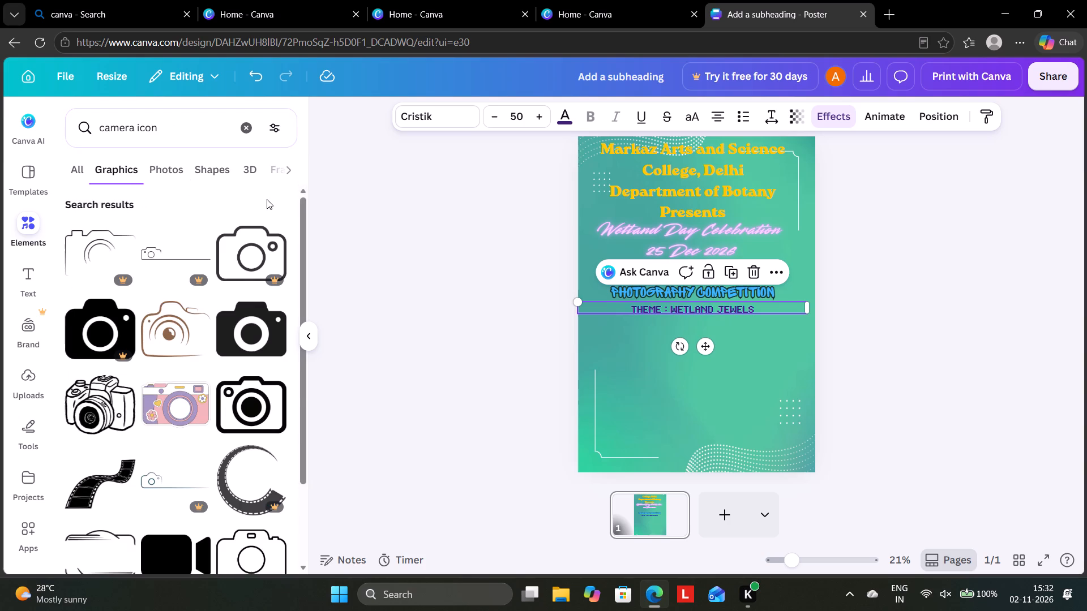
pyautogui.scroll(-2, 192, 296)
pyautogui.scroll(1, 190, 322)
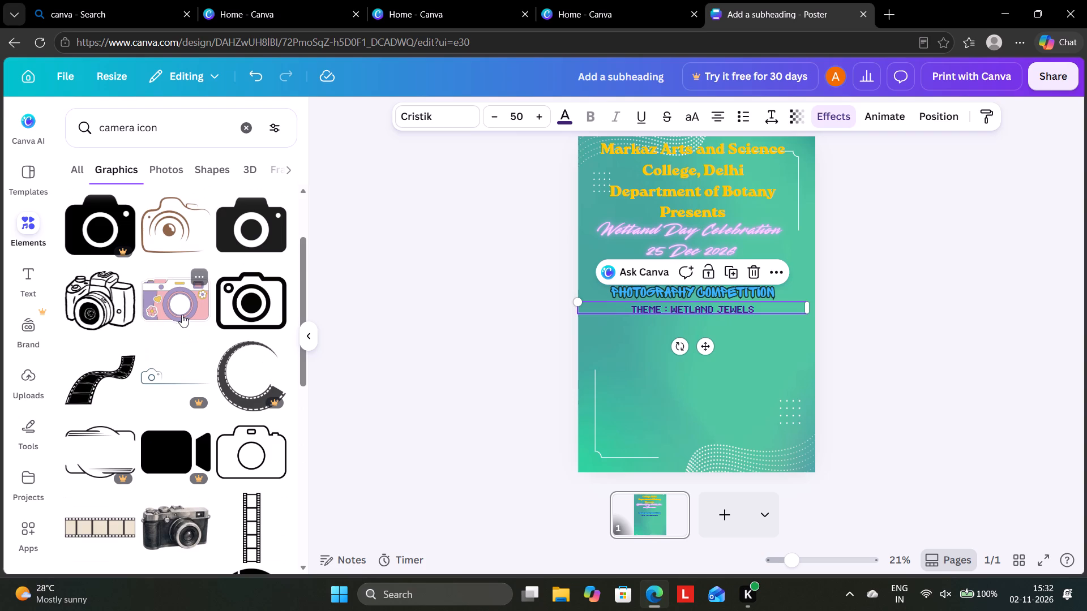
pyautogui.click(182, 313)
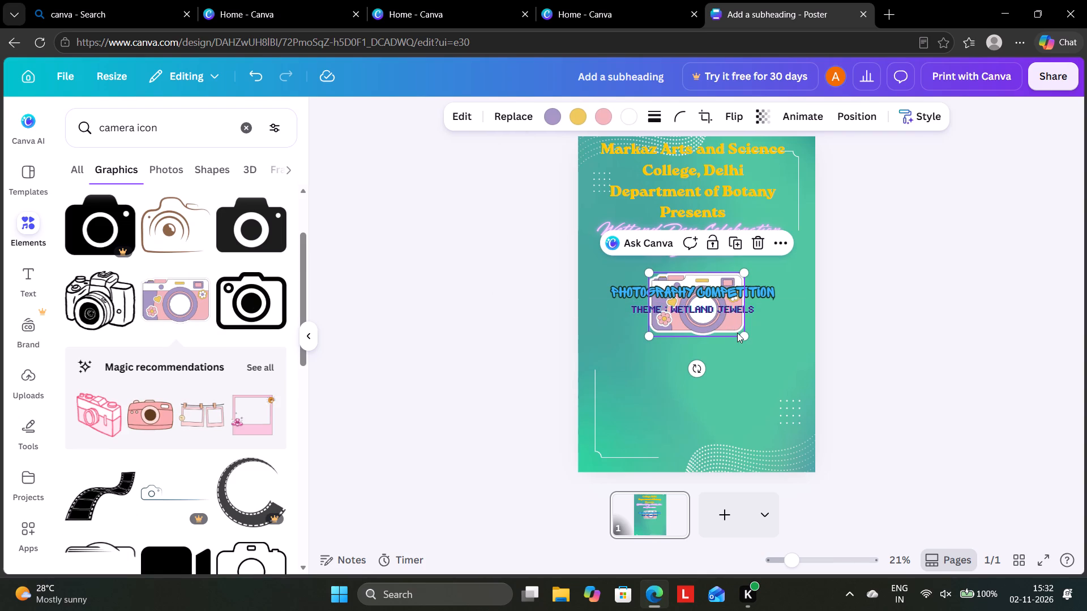
# Shrink the camera graphic to a small icon and place it just right of the "25 Dec 2026" line, above "Photography Competition".
pyautogui.moveTo(737, 333); pyautogui.dragTo(815, 374)
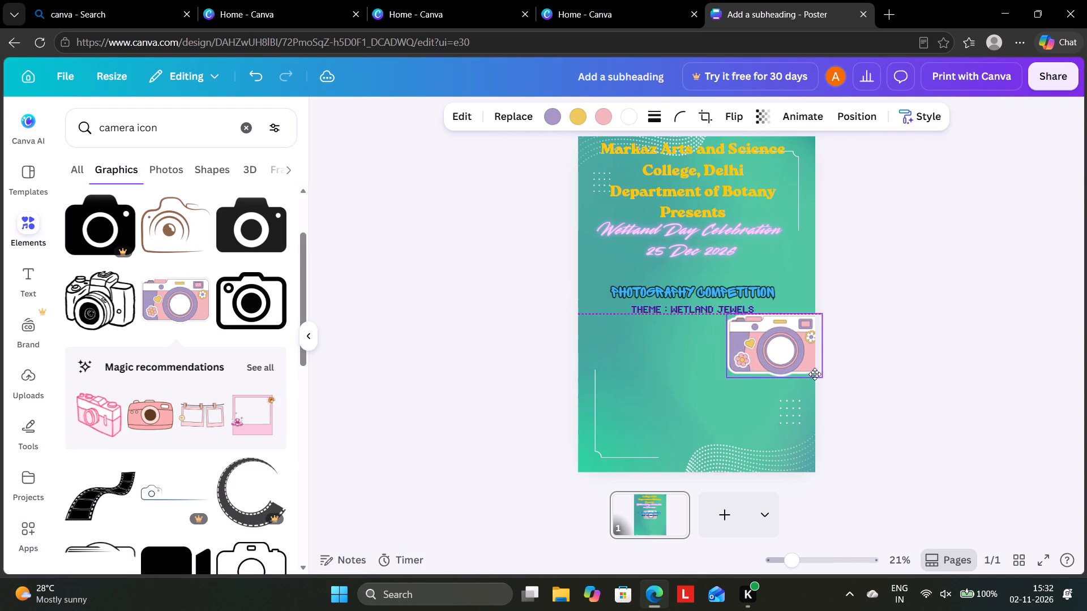
pyautogui.moveTo(815, 374); pyautogui.dragTo(799, 378)
pyautogui.moveTo(801, 378); pyautogui.dragTo(786, 377)
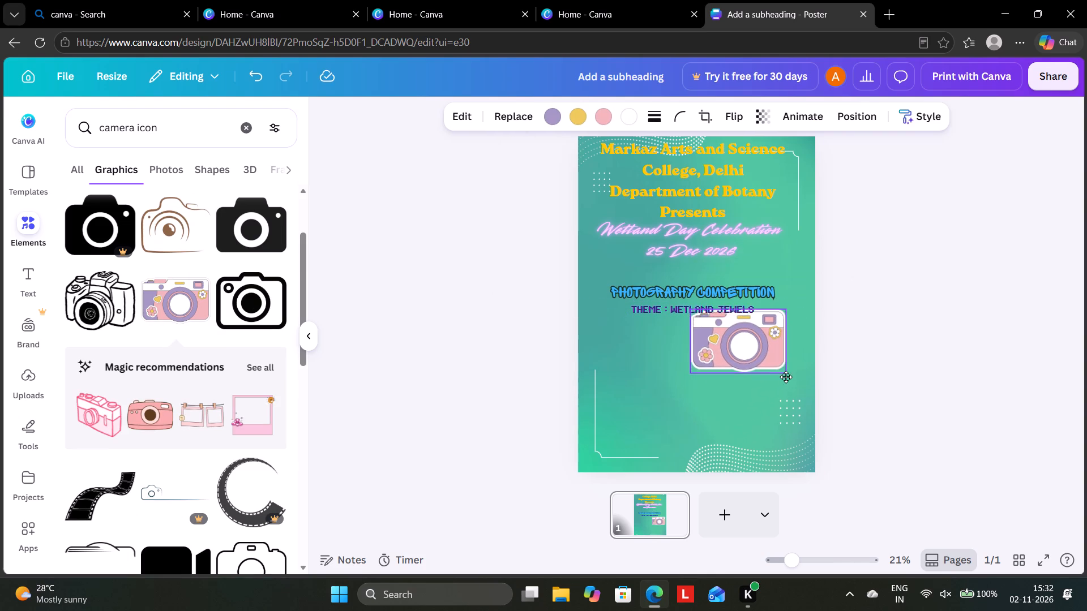
pyautogui.moveTo(786, 377); pyautogui.dragTo(789, 380)
pyautogui.moveTo(794, 380); pyautogui.dragTo(765, 354)
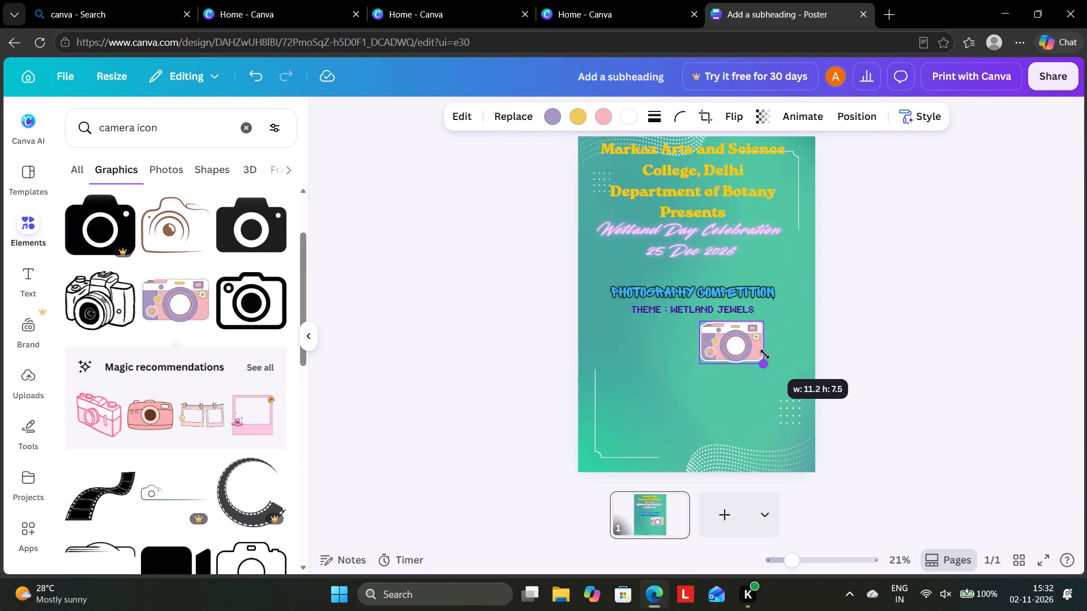
pyautogui.moveTo(765, 354); pyautogui.dragTo(744, 342)
pyautogui.moveTo(728, 334); pyautogui.dragTo(768, 324)
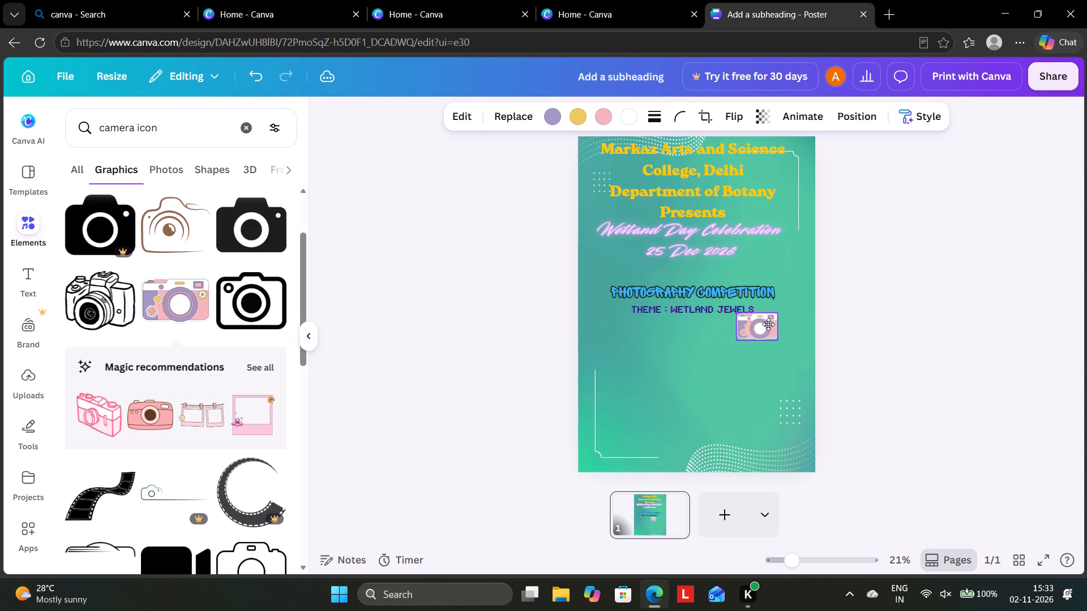
pyautogui.moveTo(768, 324); pyautogui.dragTo(815, 263)
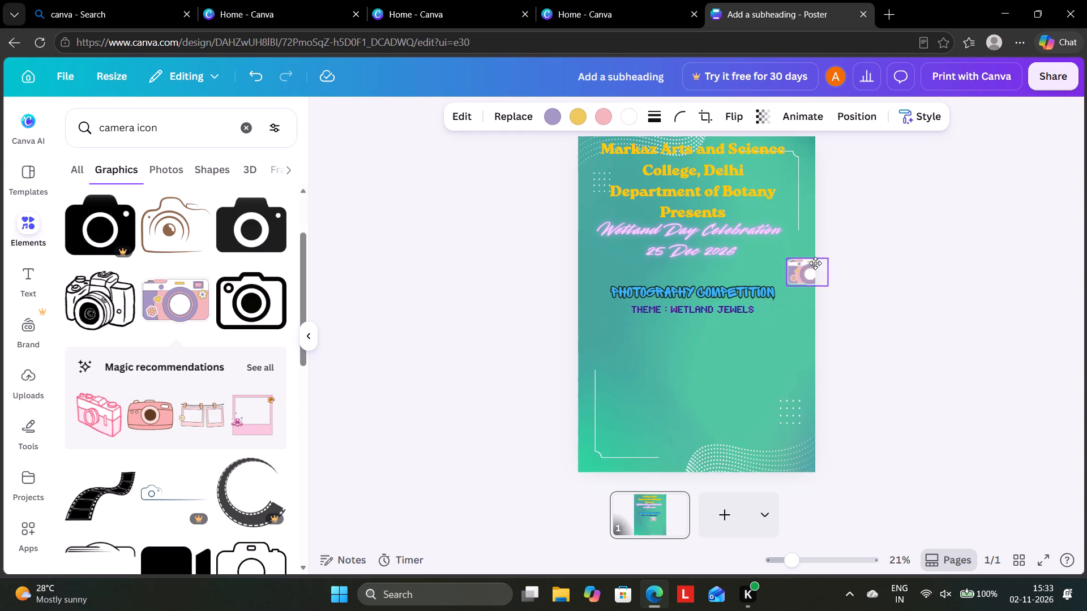
pyautogui.moveTo(815, 263); pyautogui.dragTo(783, 265)
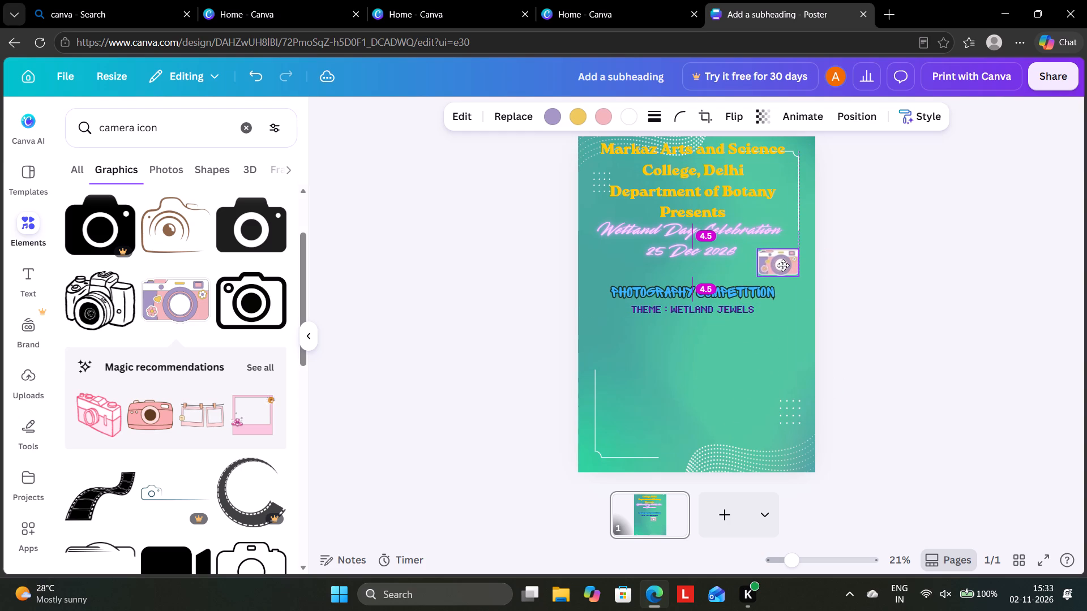
pyautogui.moveTo(783, 265); pyautogui.dragTo(784, 258)
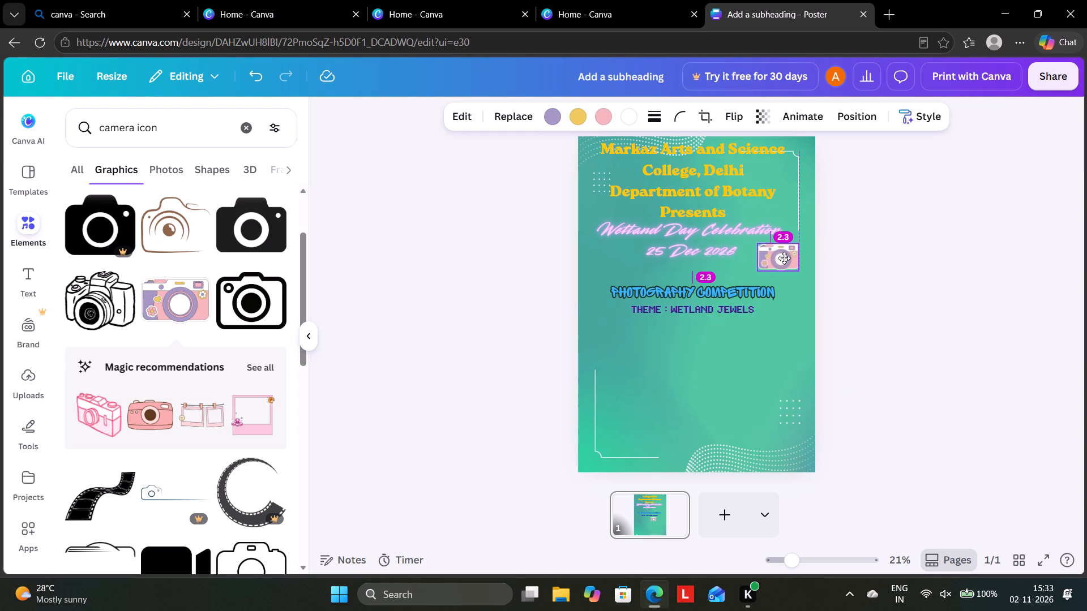
pyautogui.moveTo(784, 258); pyautogui.dragTo(784, 259)
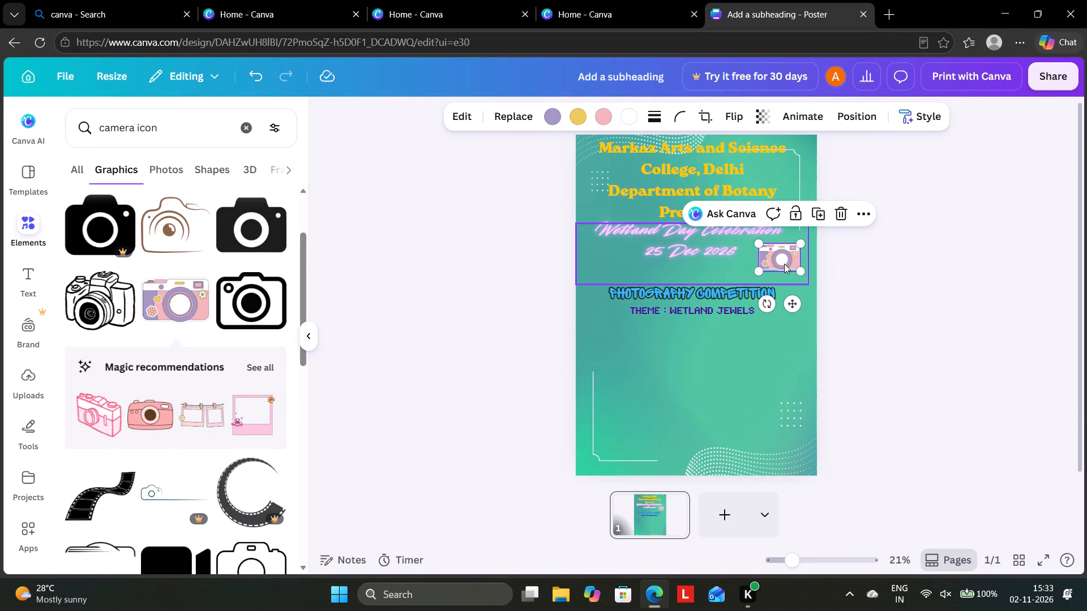
# Browse the "camera icon" graphics and add the black-and-beige vintage camera with the large lens to the poster.
pyautogui.scroll(-3, 220, 394)
pyautogui.scroll(-3, 171, 384)
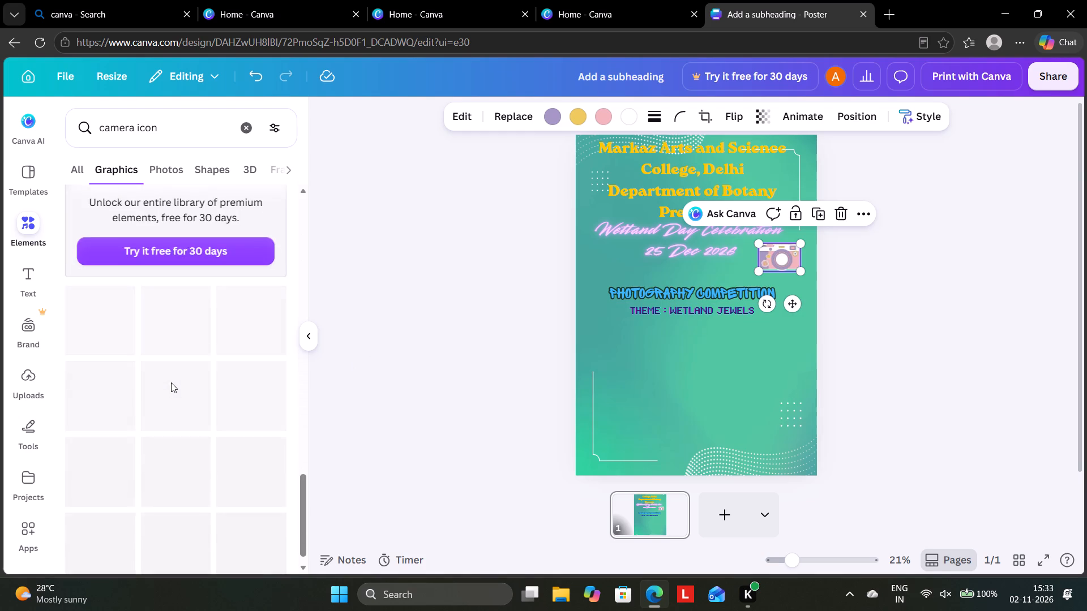
pyautogui.scroll(2, 171, 382)
pyautogui.scroll(-2, 187, 266)
pyautogui.scroll(3, 200, 295)
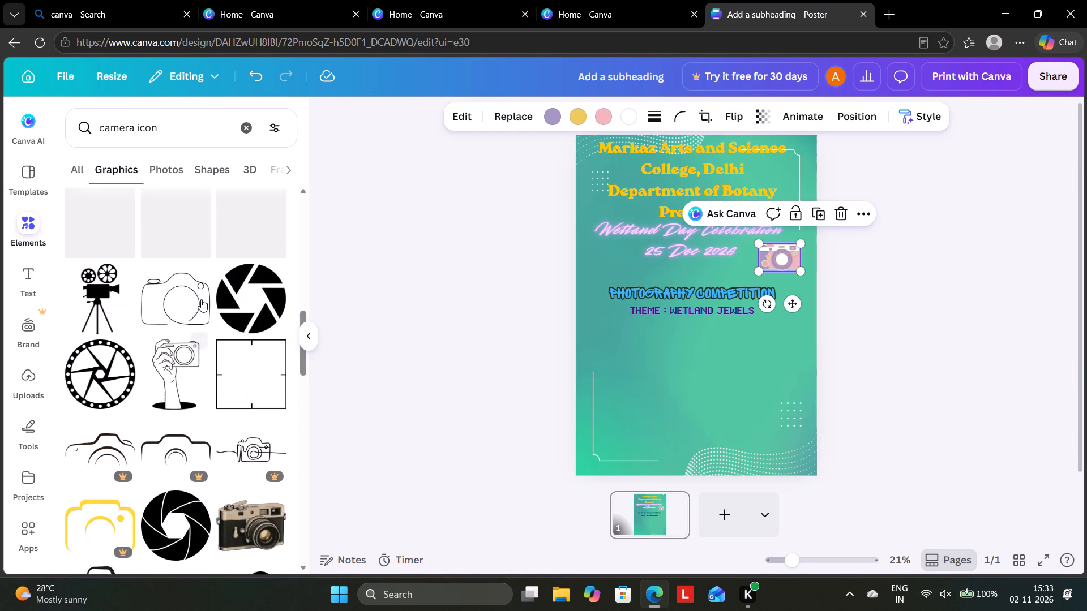
pyautogui.scroll(-1, 183, 326)
pyautogui.click(272, 315)
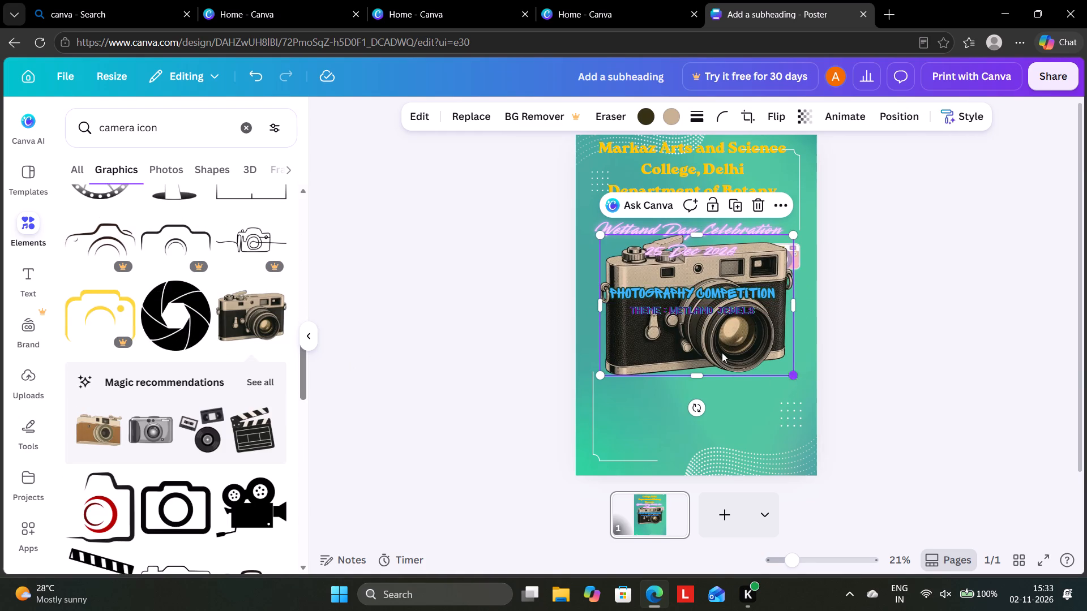
# Shrink the vintage camera graphic to a small icon and place it just left of the "25 Dec 2026" line, above "Photography Competition".
pyautogui.moveTo(620, 265); pyautogui.dragTo(636, 281)
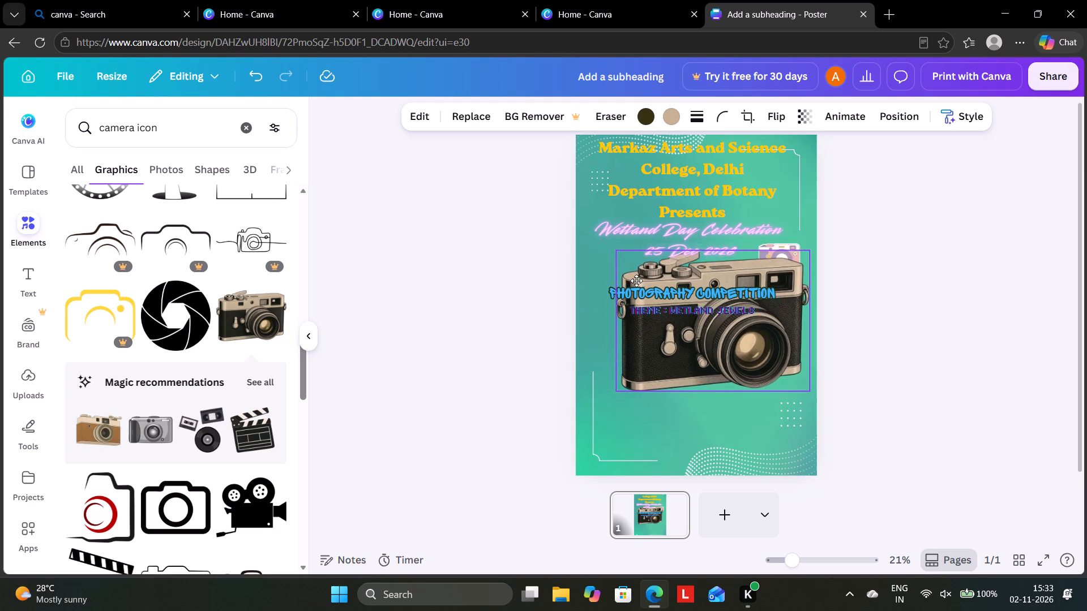
pyautogui.moveTo(636, 281); pyautogui.dragTo(614, 273)
pyautogui.moveTo(597, 243); pyautogui.dragTo(622, 277)
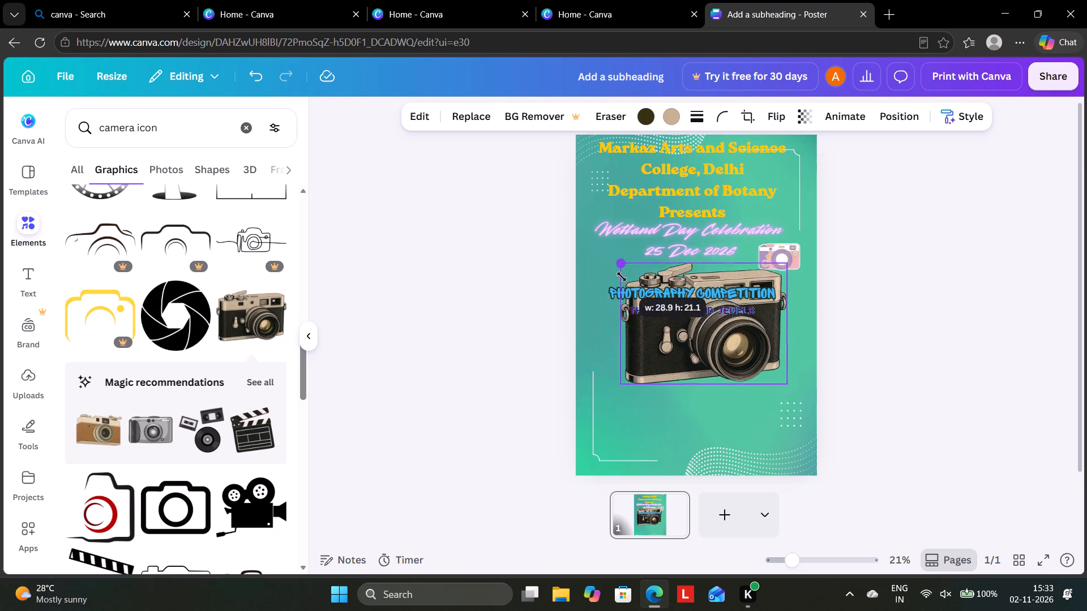
pyautogui.moveTo(622, 277); pyautogui.dragTo(713, 369)
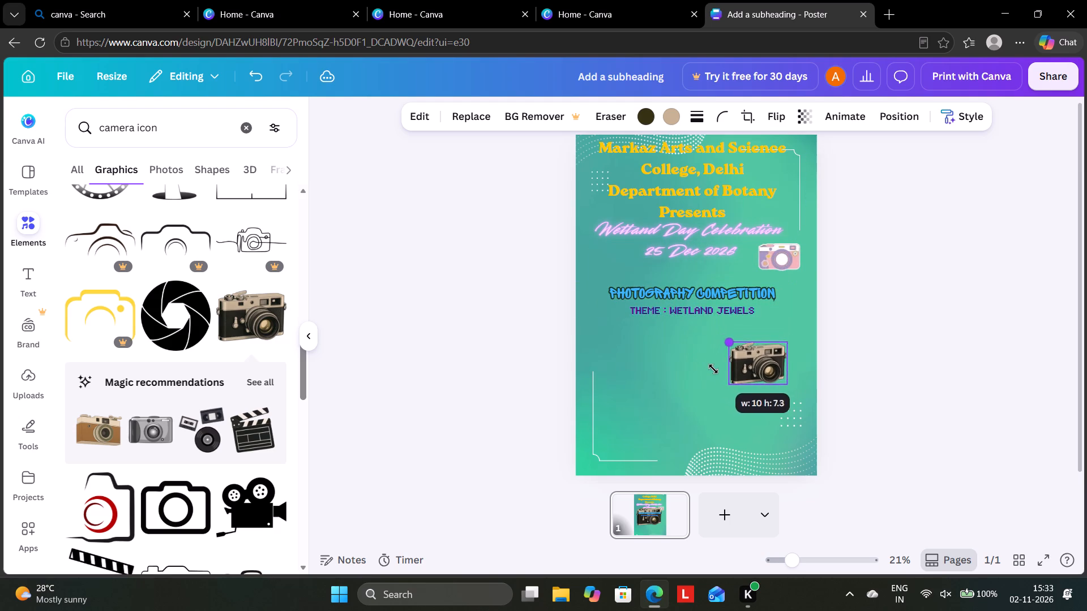
pyautogui.moveTo(713, 369); pyautogui.dragTo(731, 354)
pyautogui.click(767, 363)
pyautogui.moveTo(767, 363); pyautogui.dragTo(765, 363)
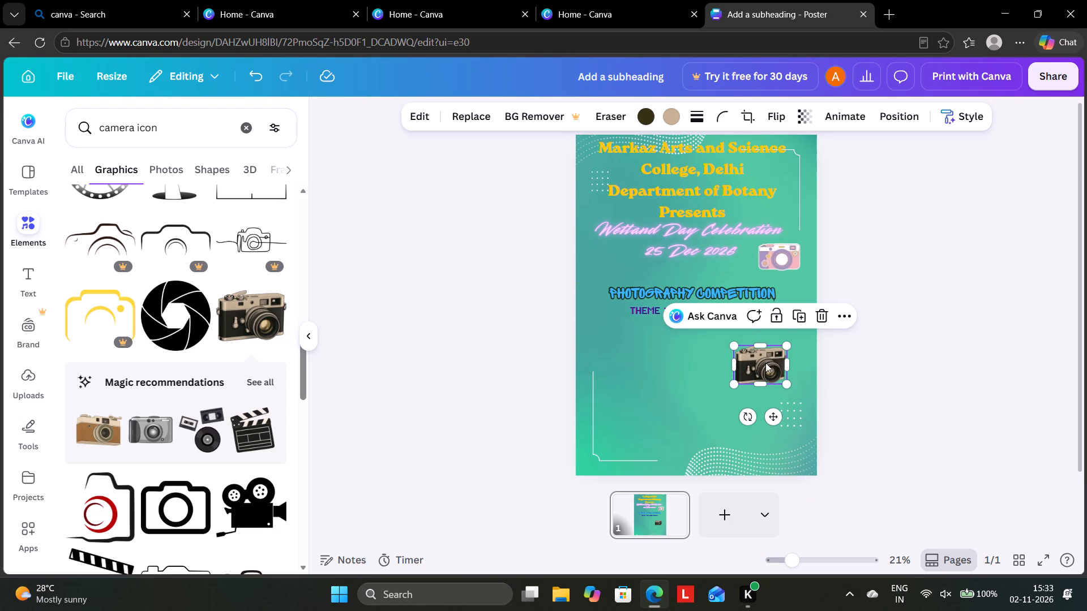
pyautogui.moveTo(765, 363); pyautogui.dragTo(614, 257)
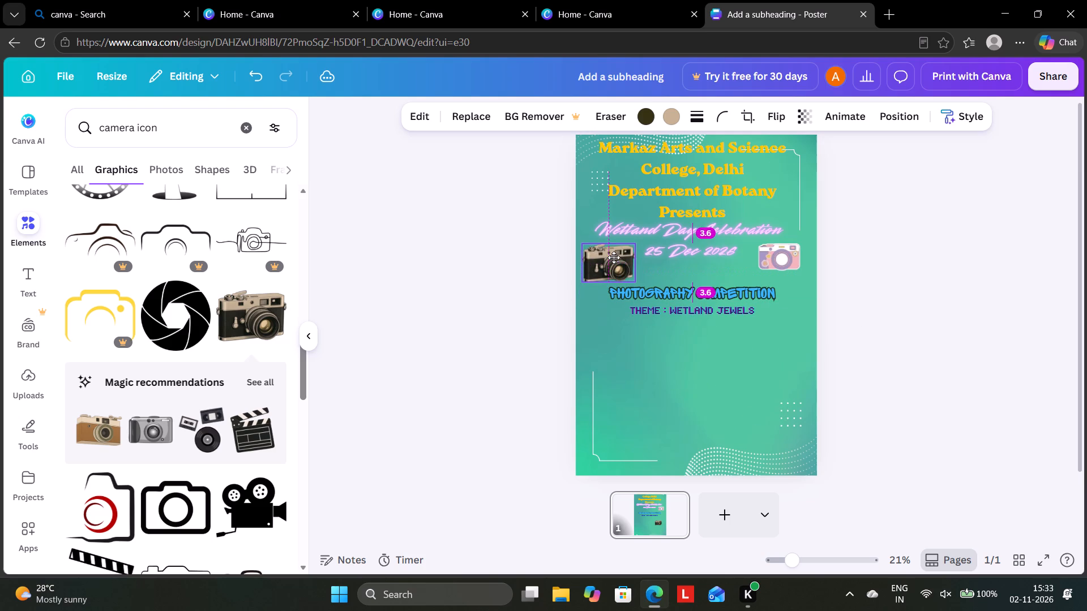
pyautogui.moveTo(614, 257); pyautogui.dragTo(606, 257)
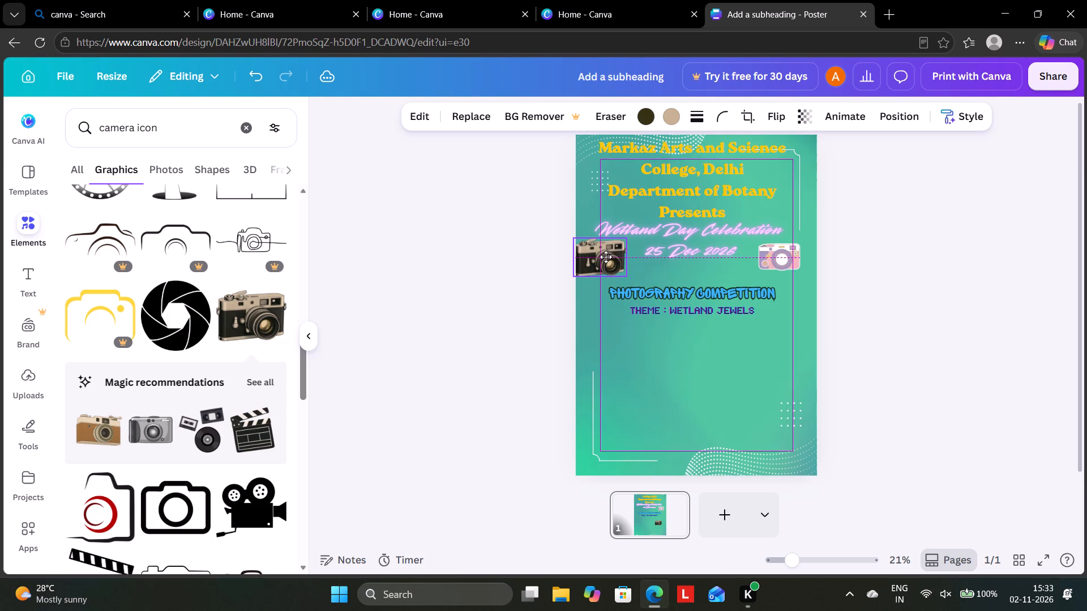
pyautogui.moveTo(606, 257); pyautogui.dragTo(695, 298)
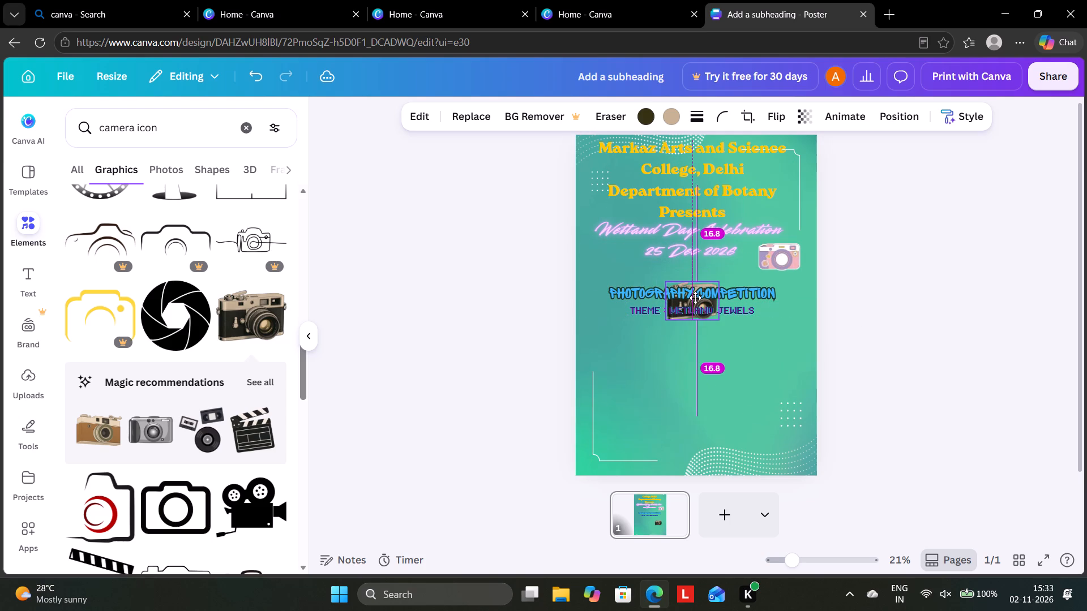
pyautogui.moveTo(695, 298); pyautogui.dragTo(614, 265)
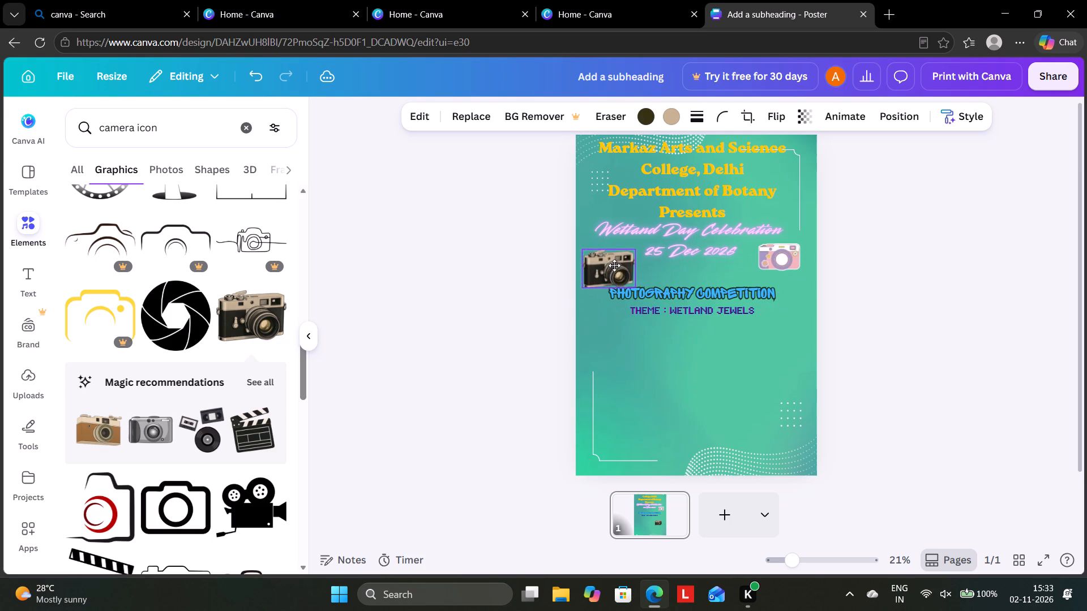
pyautogui.moveTo(614, 265); pyautogui.dragTo(614, 261)
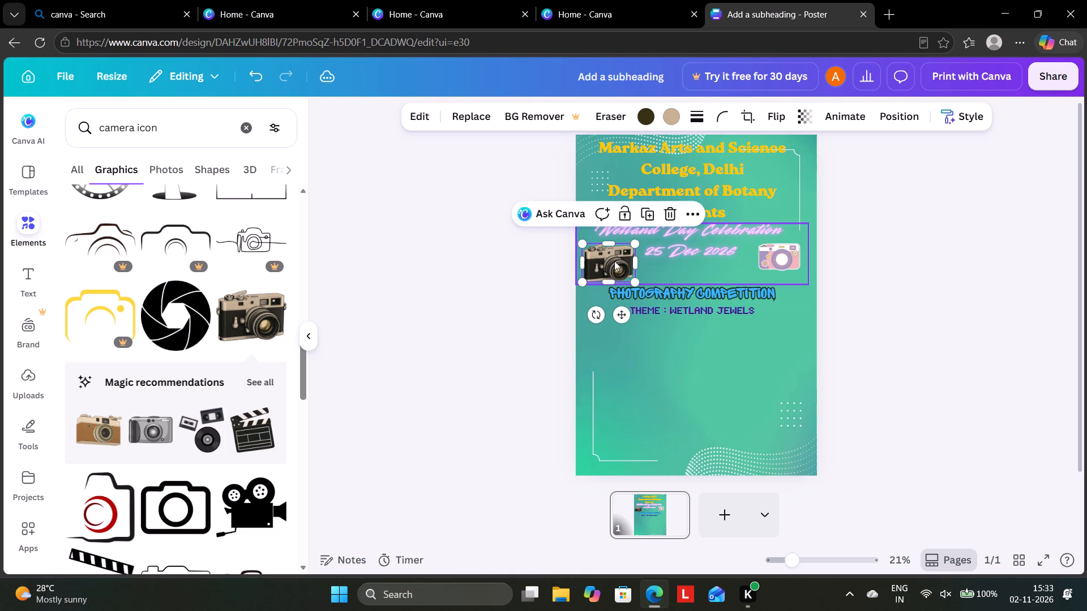
pyautogui.click(517, 305)
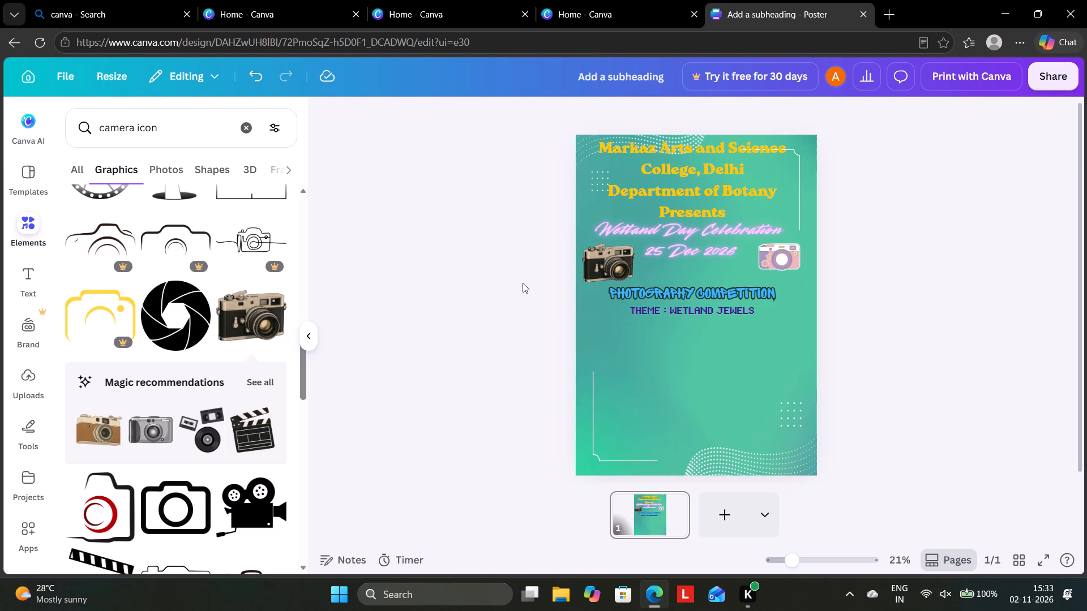
# Add another vintage camera graphic, the silver-and-black one with a centred lens, from the "camera icon" results.
pyautogui.scroll(-1, 243, 433)
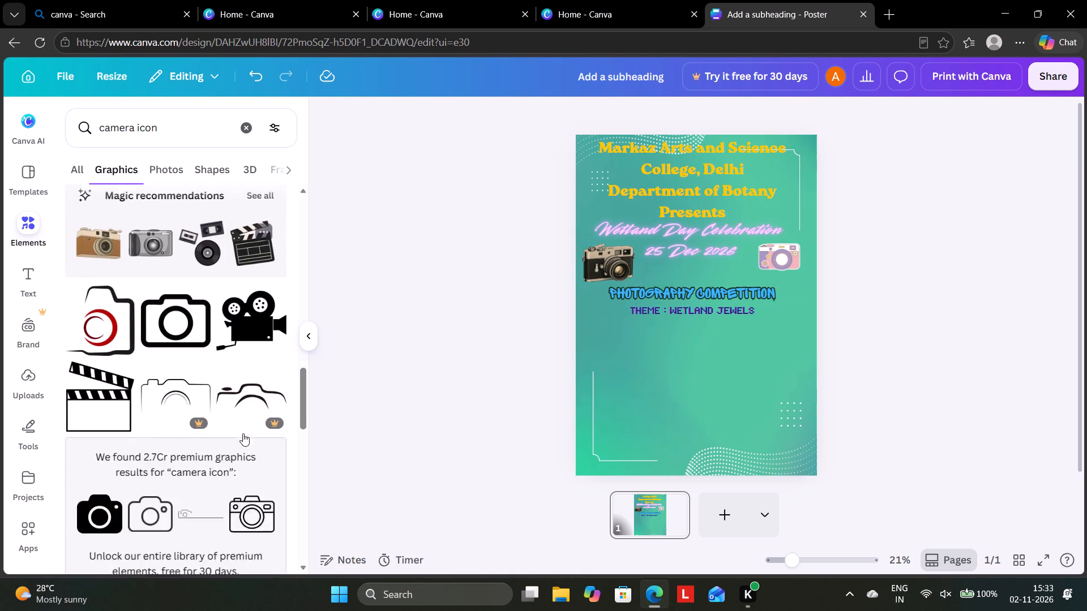
pyautogui.scroll(-3, 242, 433)
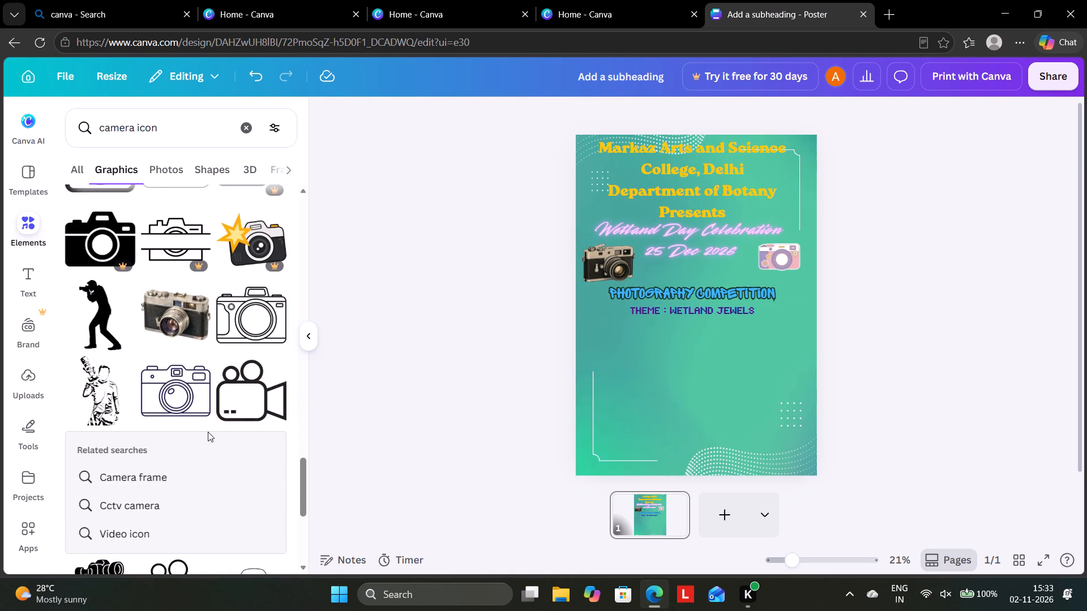
pyautogui.click(176, 286)
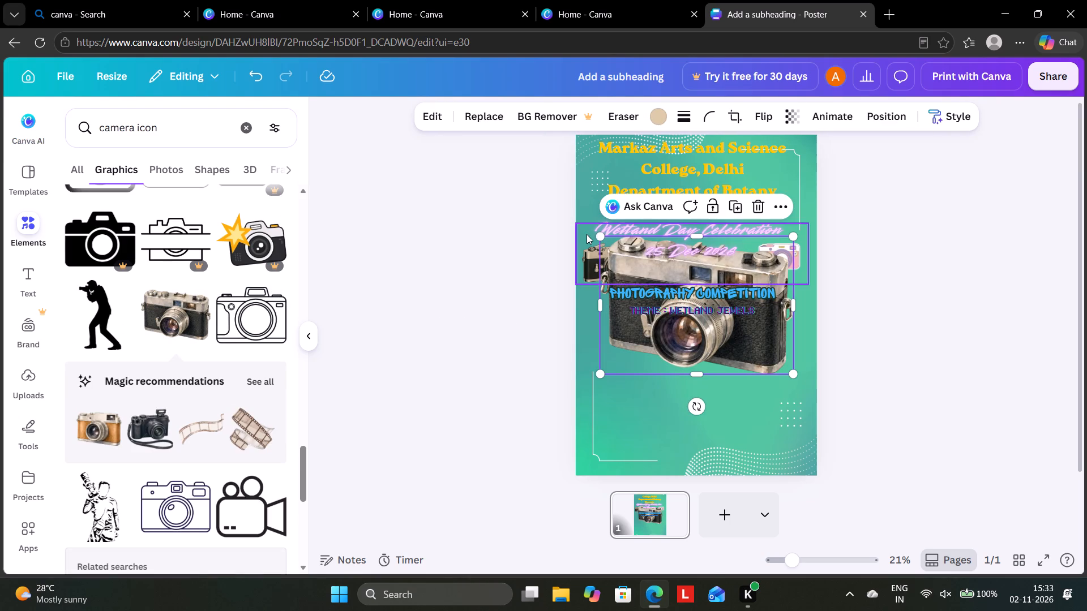
# Shrink the silver-and-black camera graphic to a small icon and place it at the poster's right edge beside the "Theme : Wetland Jewels" line.
pyautogui.moveTo(597, 233); pyautogui.dragTo(727, 315)
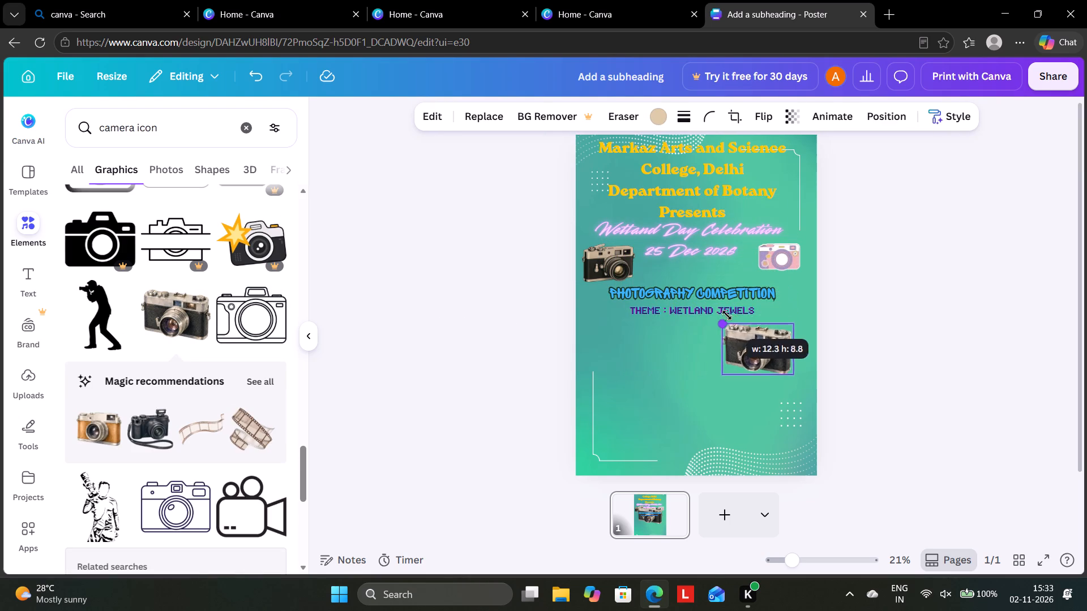
pyautogui.moveTo(727, 315); pyautogui.dragTo(737, 319)
pyautogui.moveTo(777, 355); pyautogui.dragTo(807, 319)
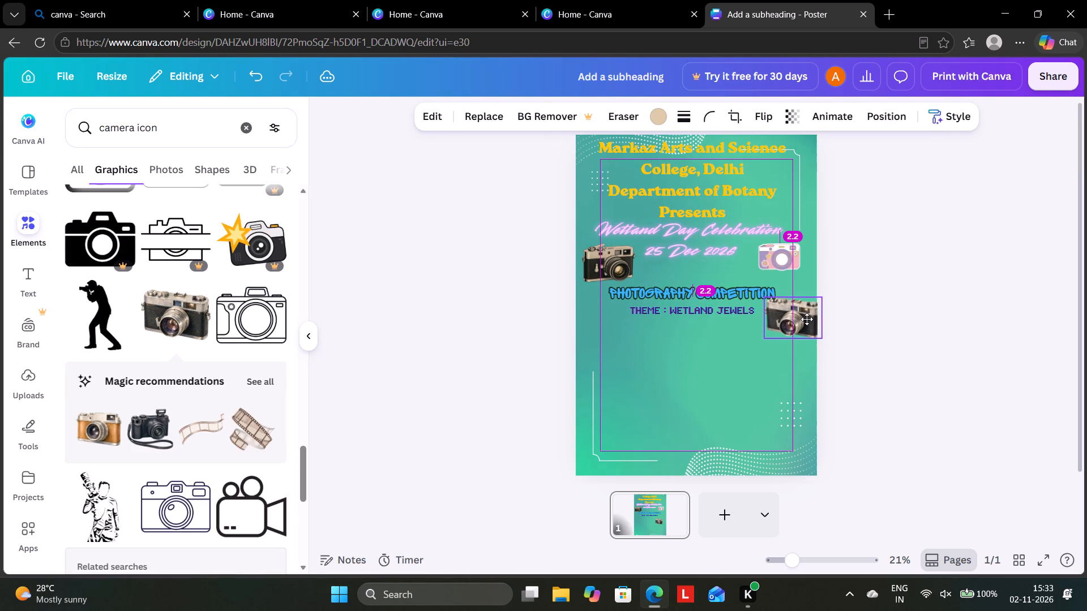
pyautogui.moveTo(807, 319); pyautogui.dragTo(802, 321)
pyautogui.click(716, 343)
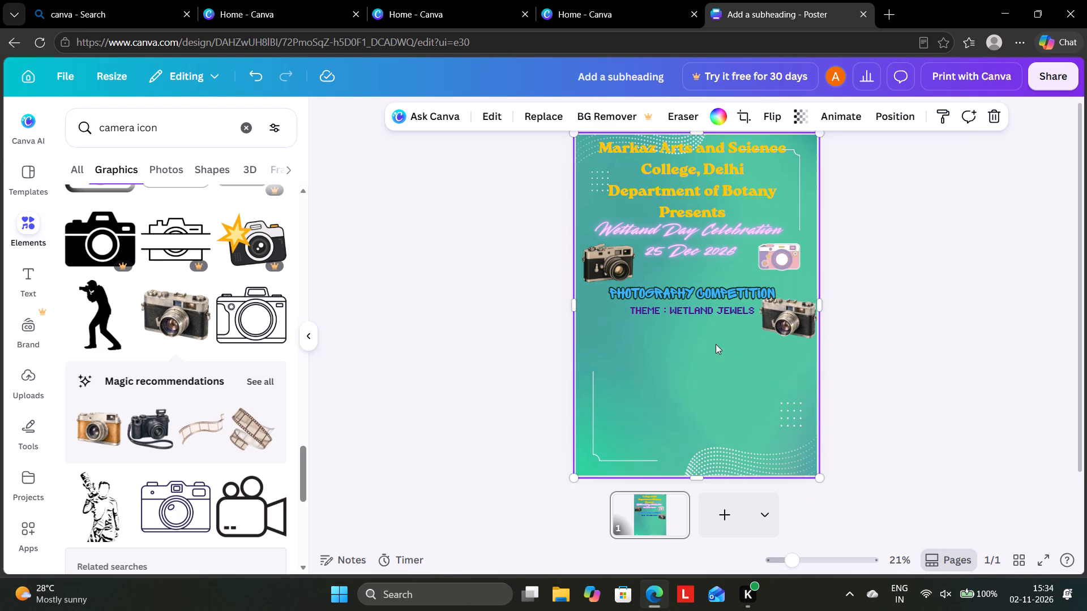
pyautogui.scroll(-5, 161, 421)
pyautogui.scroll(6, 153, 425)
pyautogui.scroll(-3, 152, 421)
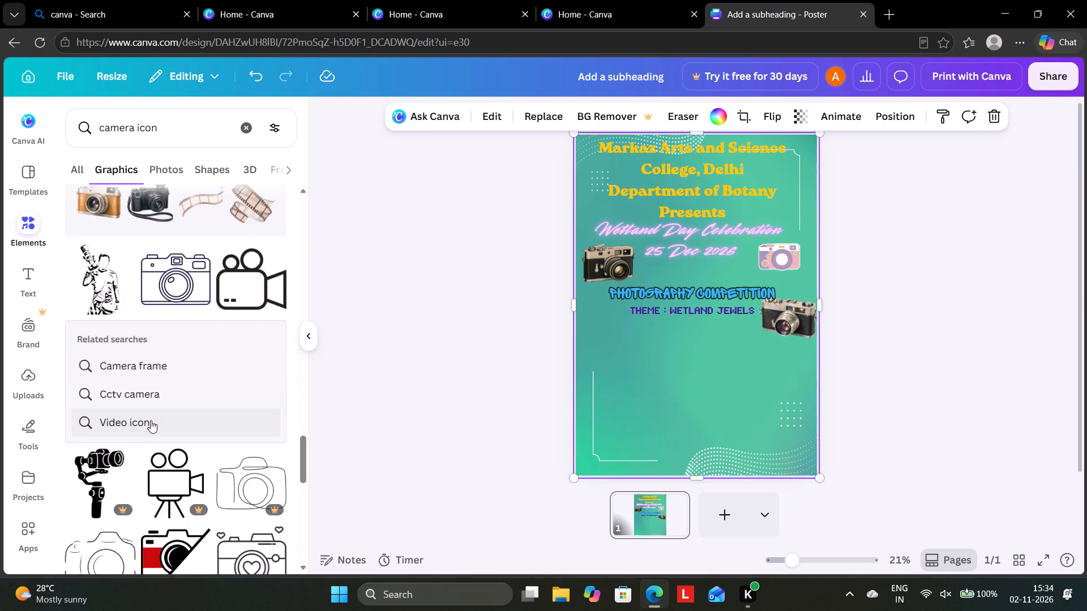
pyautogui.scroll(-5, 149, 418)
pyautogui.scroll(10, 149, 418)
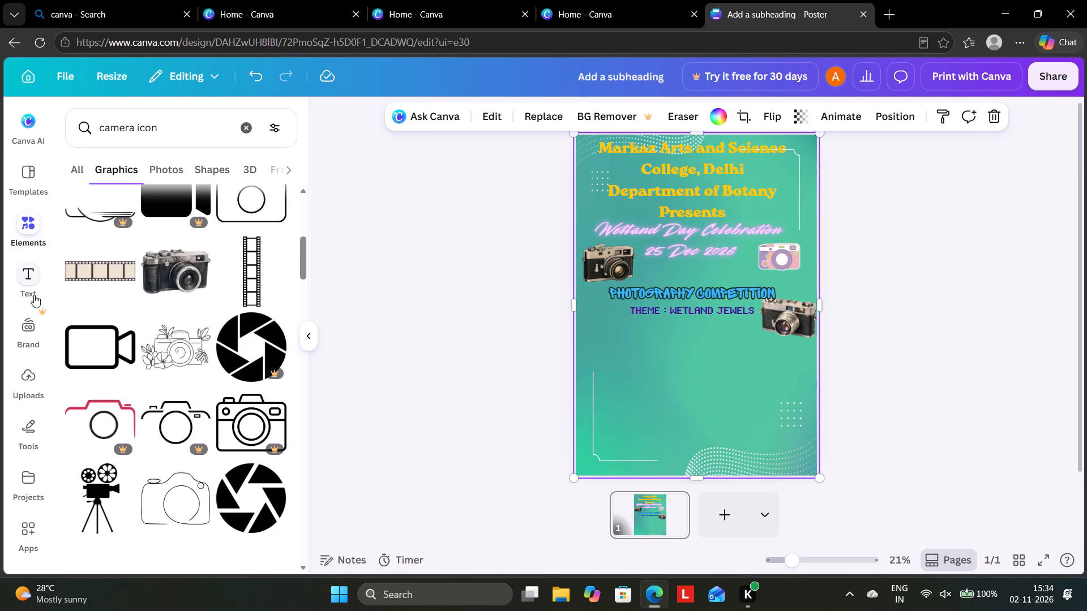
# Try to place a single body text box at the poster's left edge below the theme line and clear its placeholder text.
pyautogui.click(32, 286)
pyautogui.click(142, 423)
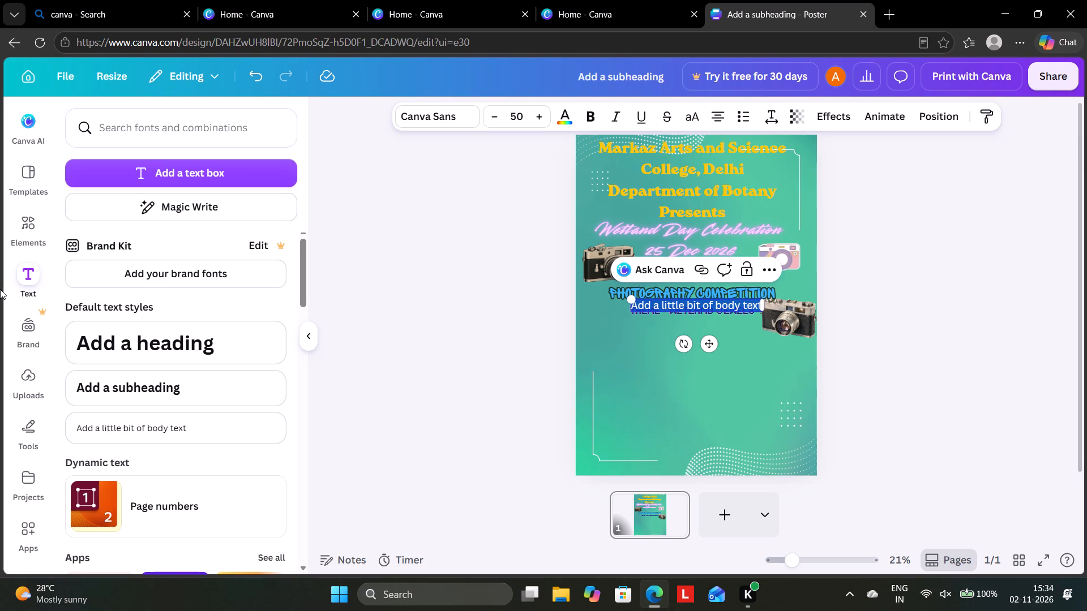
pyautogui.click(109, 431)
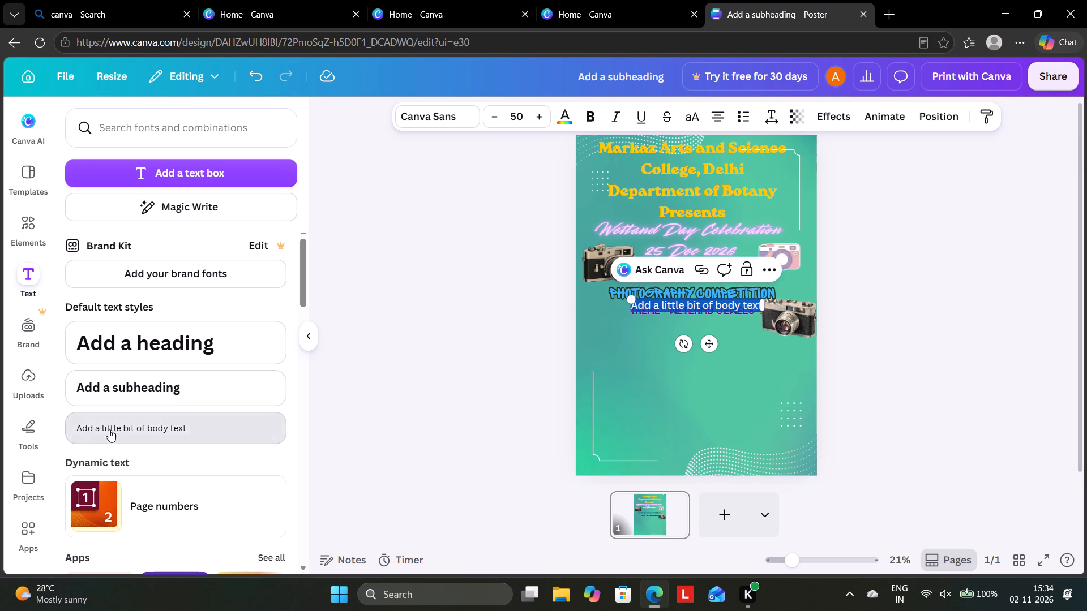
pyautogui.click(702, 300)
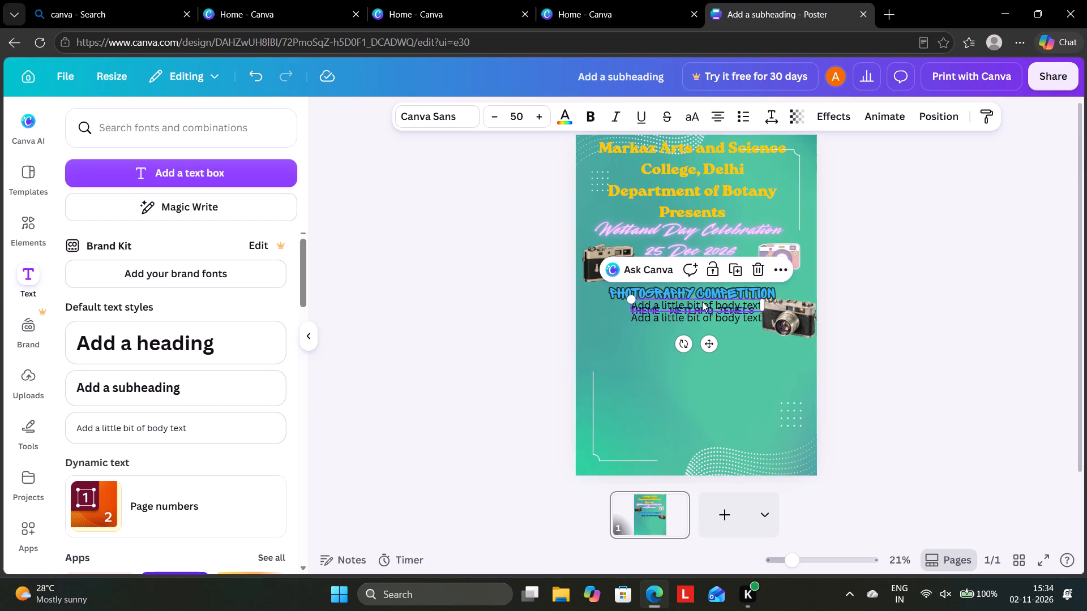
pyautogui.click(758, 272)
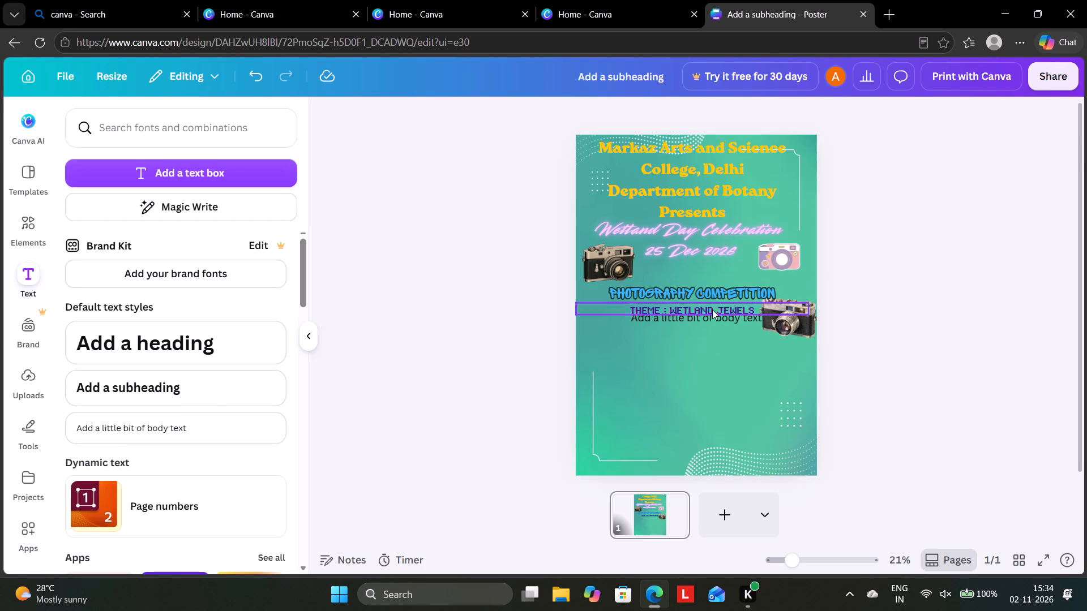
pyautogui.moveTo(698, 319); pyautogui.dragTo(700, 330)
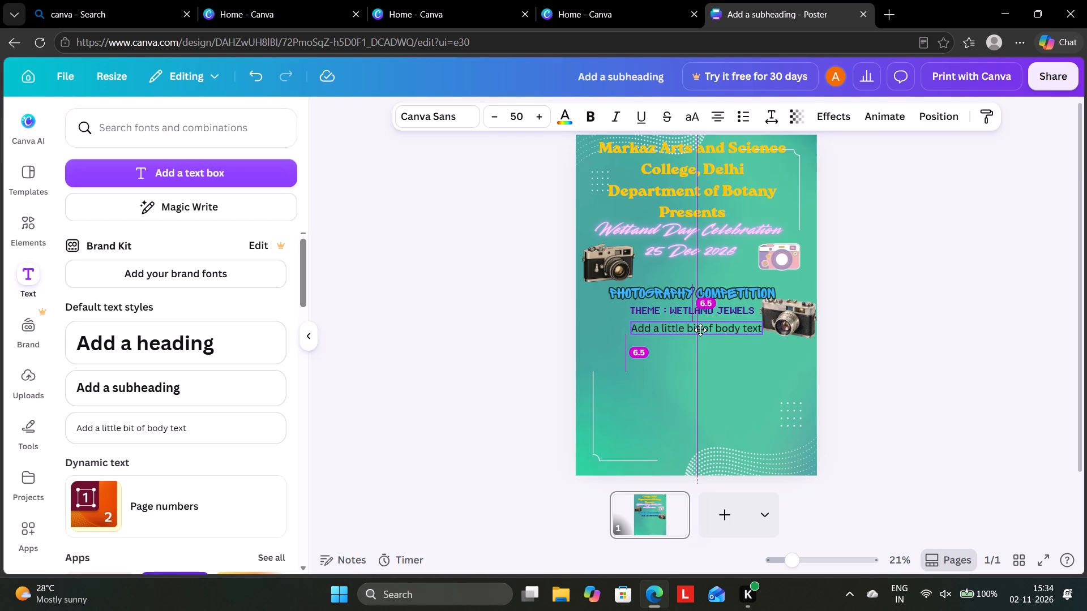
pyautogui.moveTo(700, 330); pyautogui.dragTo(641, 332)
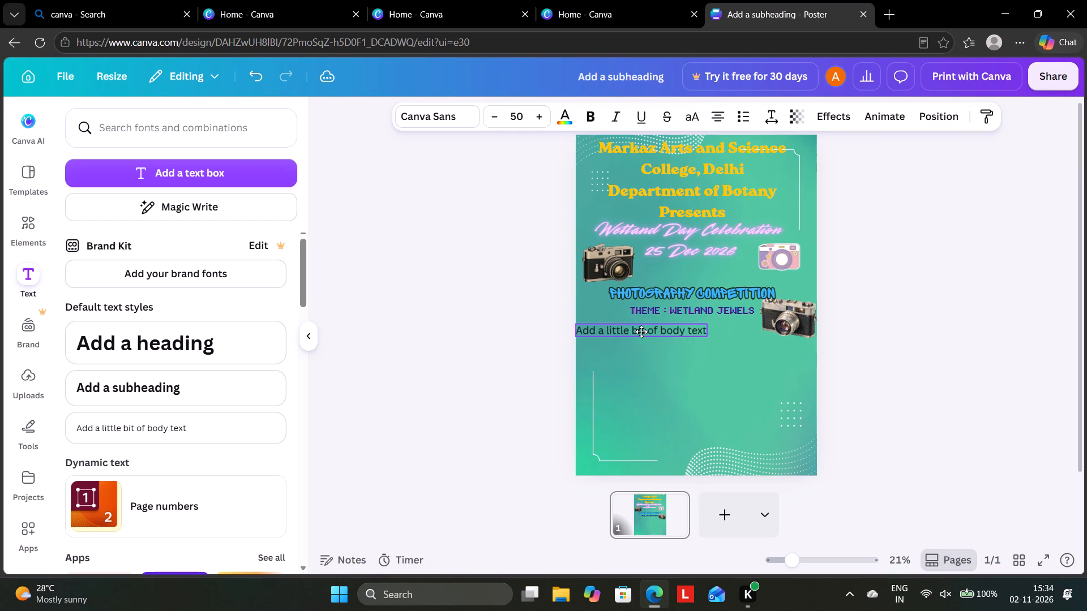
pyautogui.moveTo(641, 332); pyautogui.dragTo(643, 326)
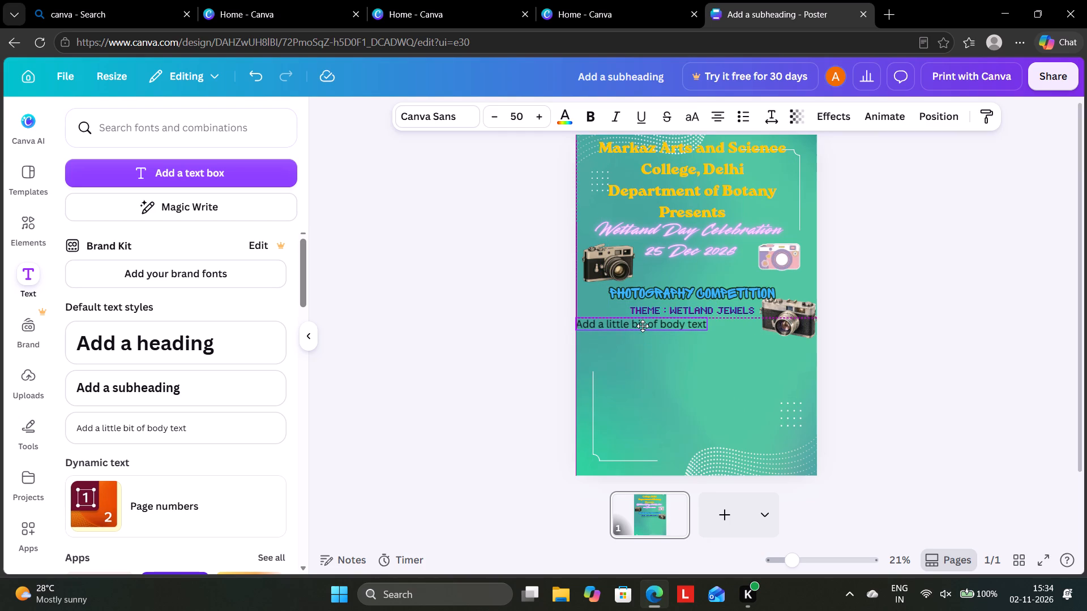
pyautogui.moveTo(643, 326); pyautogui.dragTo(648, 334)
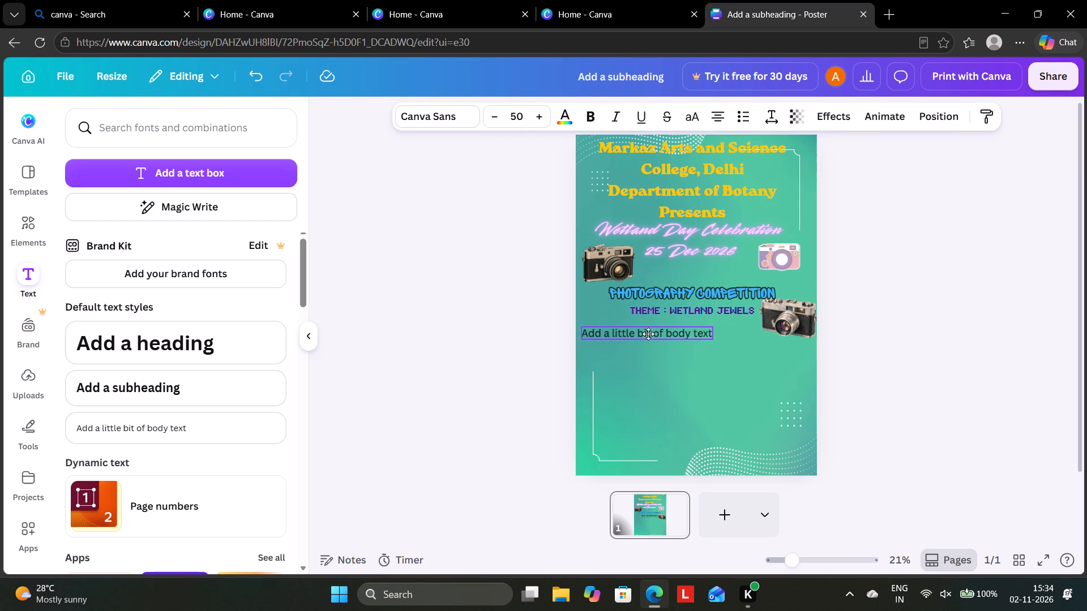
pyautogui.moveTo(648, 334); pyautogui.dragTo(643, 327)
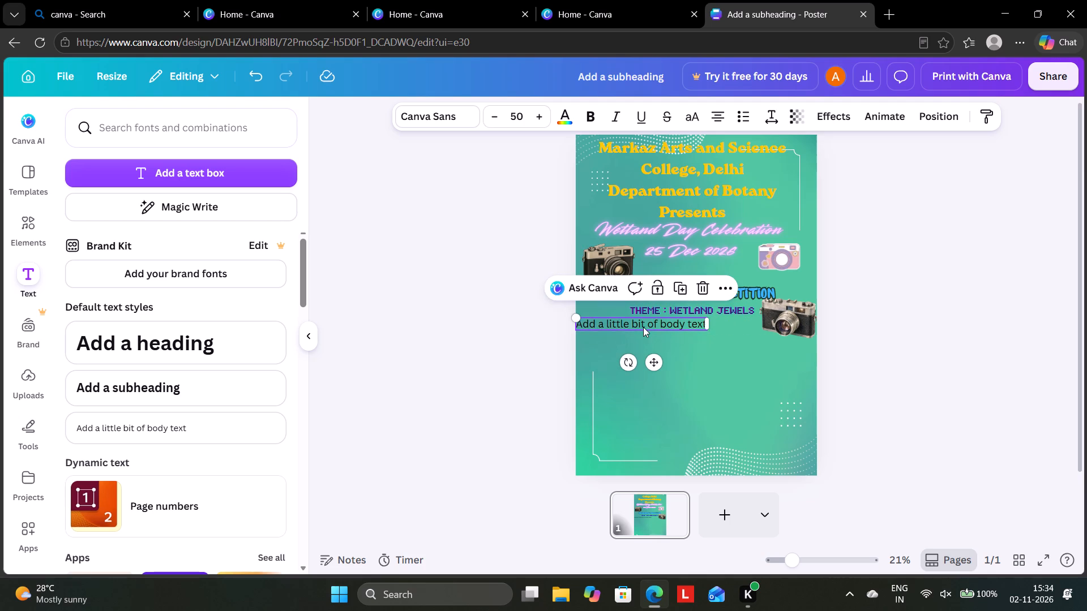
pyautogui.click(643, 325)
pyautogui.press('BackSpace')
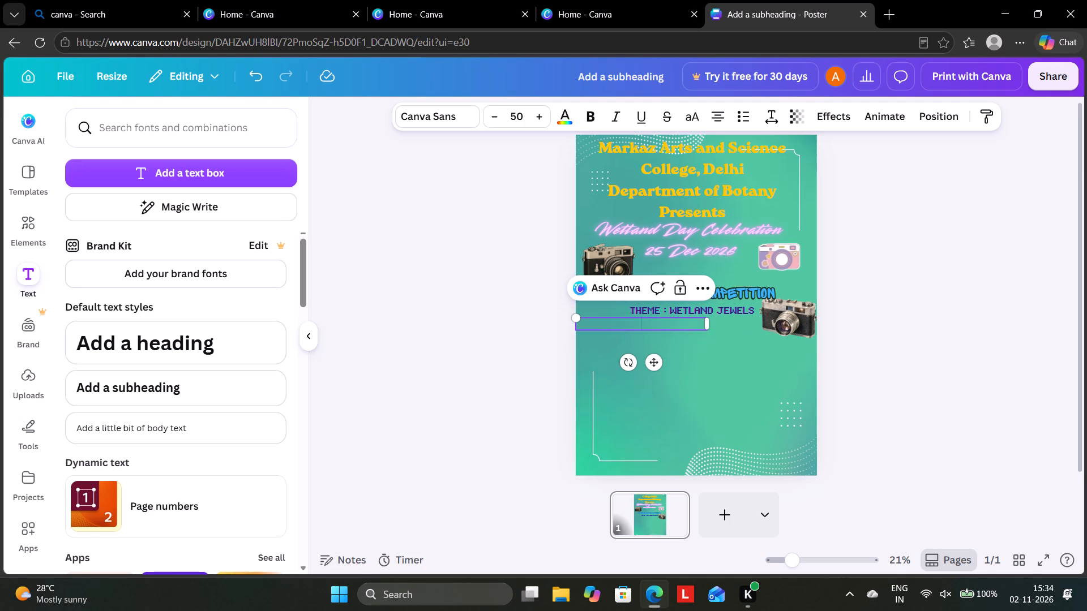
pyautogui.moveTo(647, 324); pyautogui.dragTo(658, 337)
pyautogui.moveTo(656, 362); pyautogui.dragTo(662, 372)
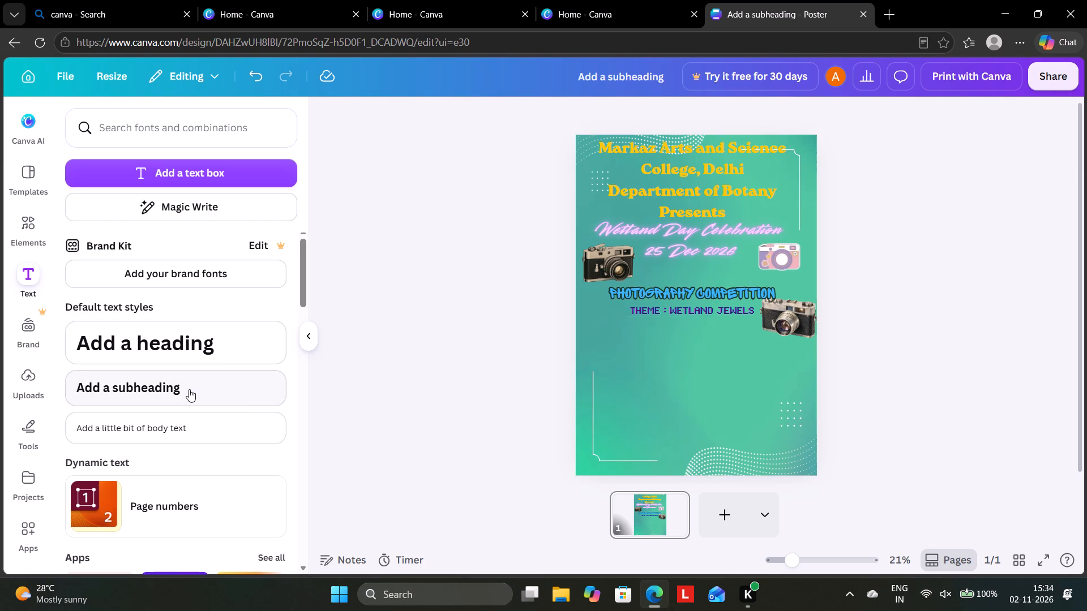
# Add a body text box and place it against the poster's left edge, just below the "Theme : Wetland Jewels" line.
pyautogui.click(191, 423)
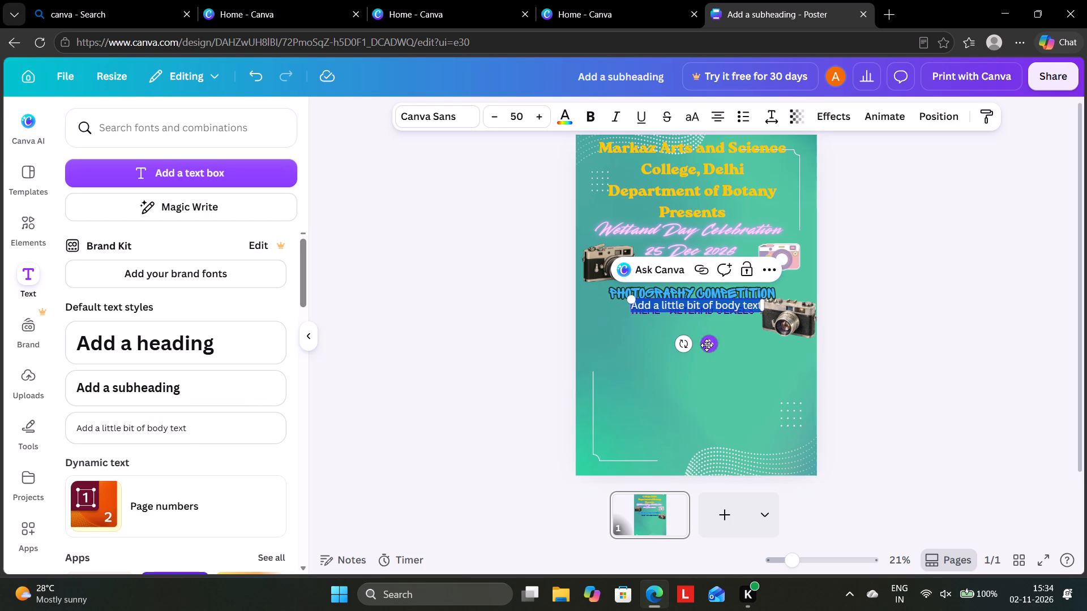
pyautogui.moveTo(707, 345); pyautogui.dragTo(651, 371)
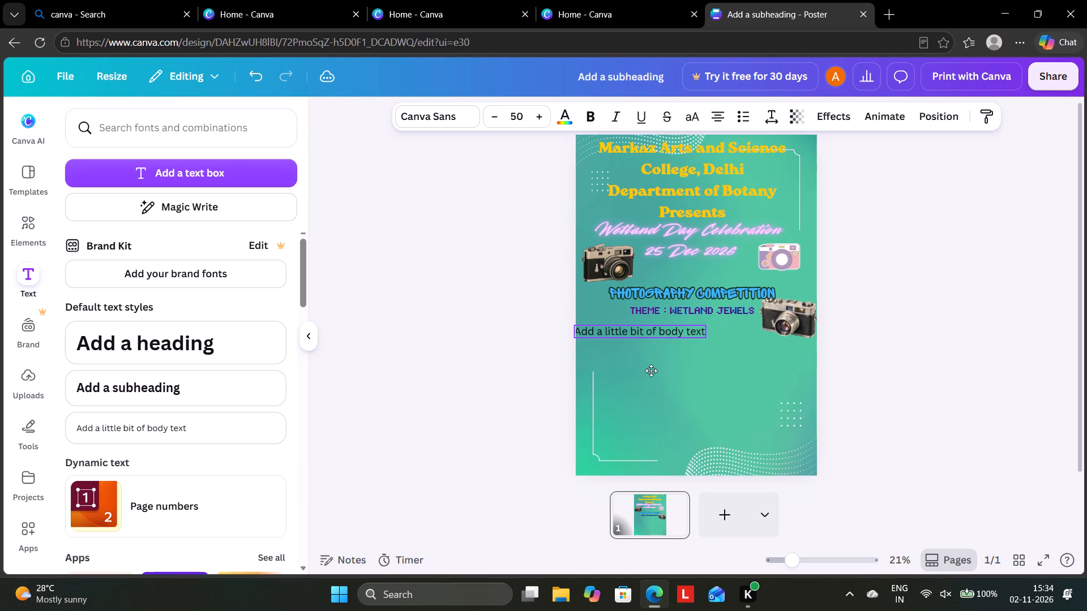
pyautogui.moveTo(651, 371); pyautogui.dragTo(651, 371)
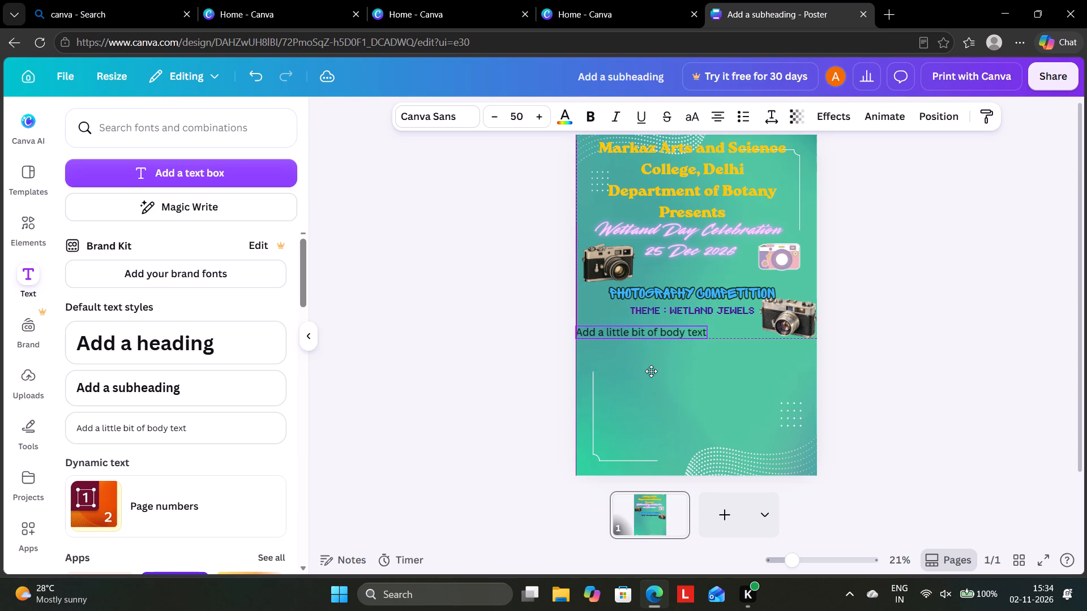
pyautogui.moveTo(651, 371); pyautogui.dragTo(652, 373)
# Replace the new body text box's placeholder with the heading "Guidelines:".
pyautogui.click(627, 329)
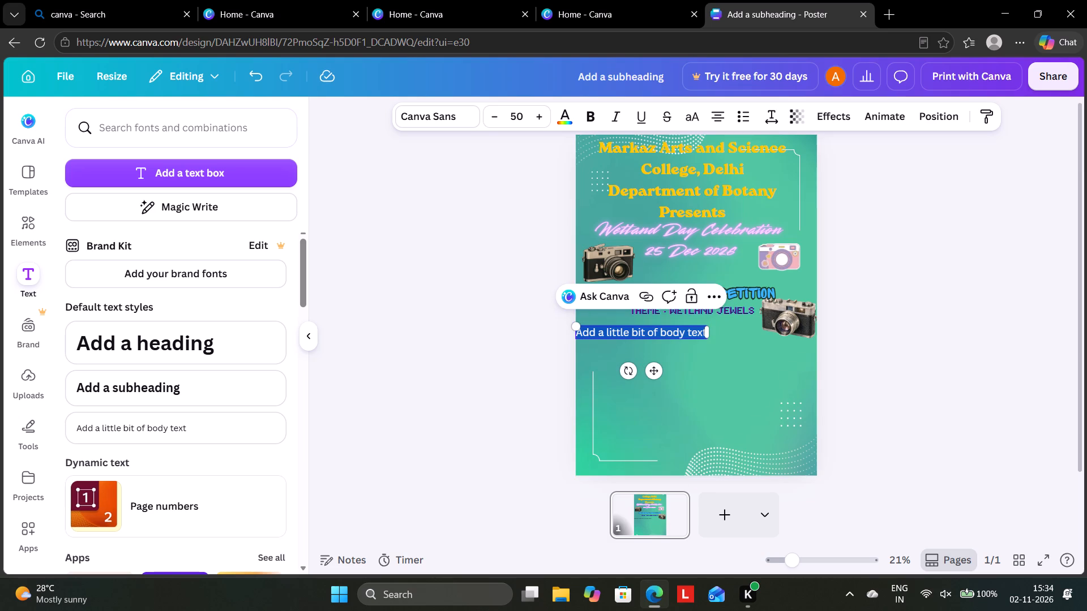
pyautogui.press('BackSpace')
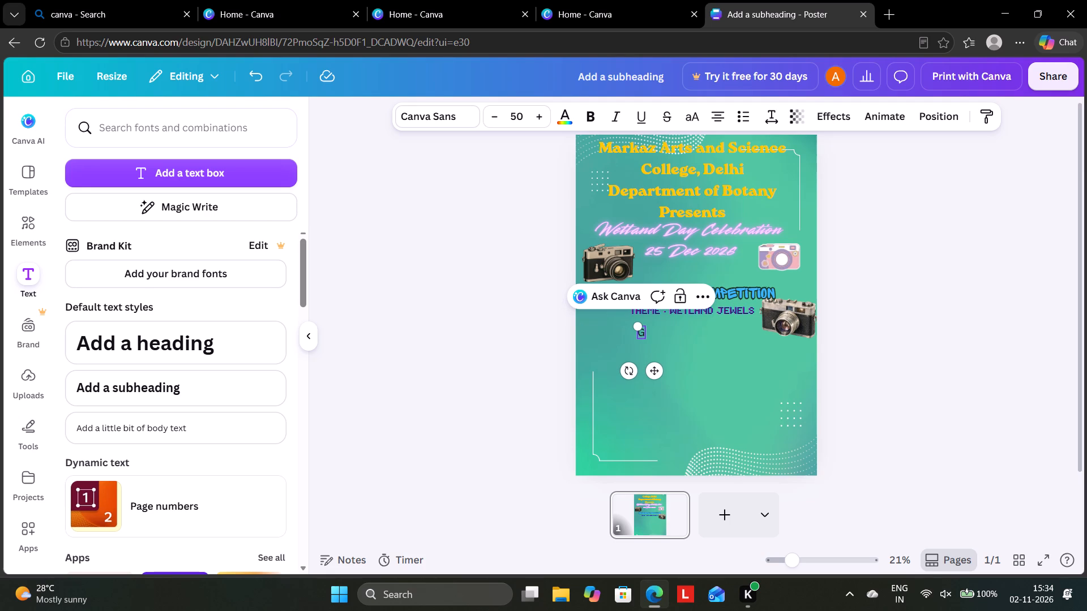
pyautogui.press('BackSpace')
pyautogui.press('u')
pyautogui.press('u')
pyautogui.press('i')
pyautogui.write('de')
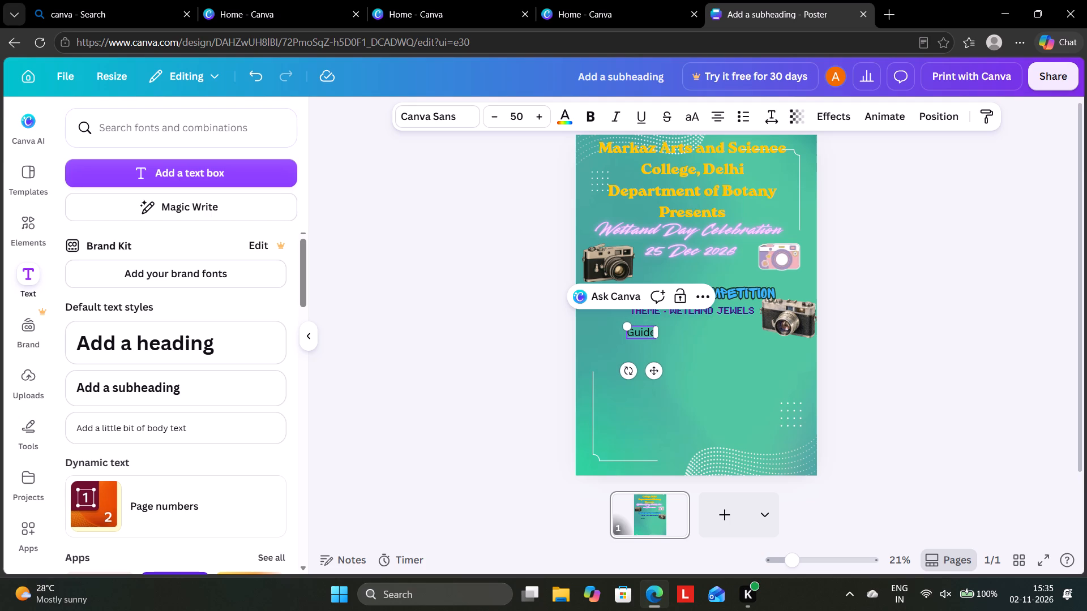
pyautogui.write('lines')
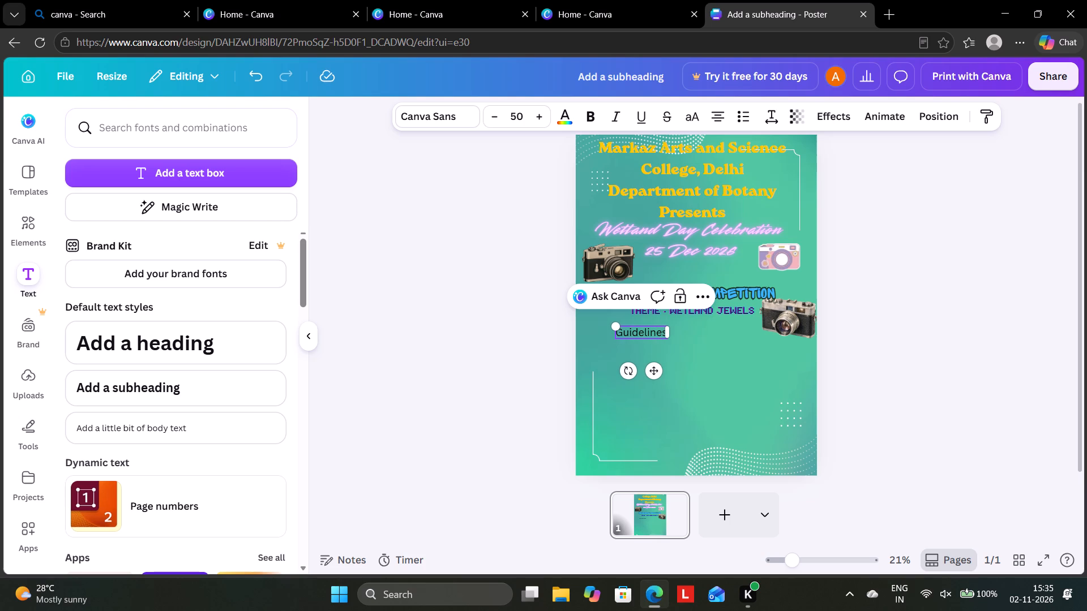
pyautogui.hotkey('shift', ':')
# Add a line below the "Guidelines:" heading reading "1: Original indivdual photograph only".
pyautogui.press('Return')
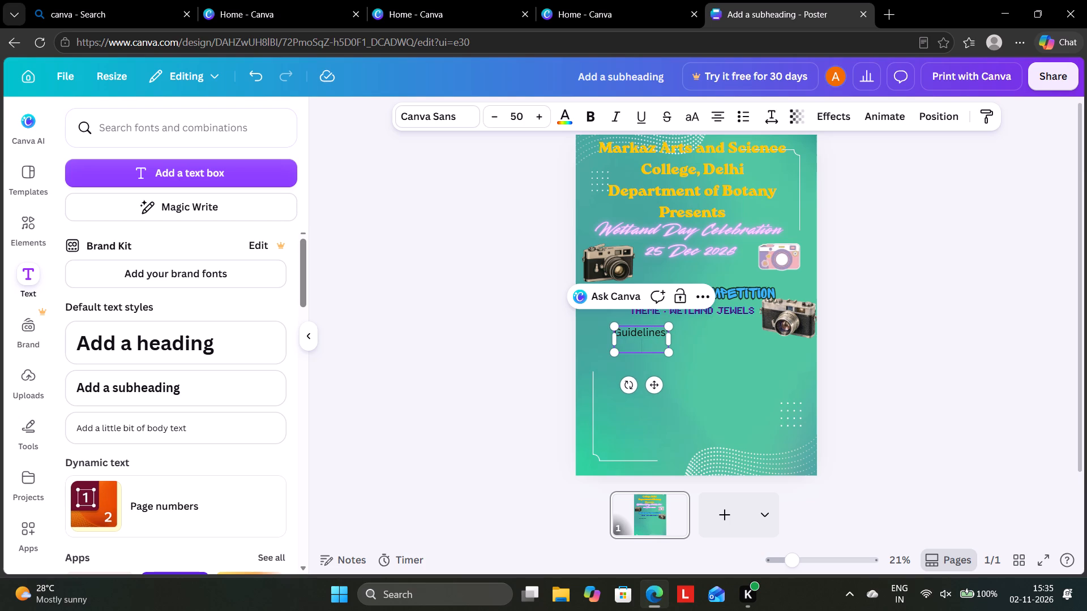
pyautogui.press('1')
pyautogui.write(':')
pyautogui.press('space')
pyautogui.write('oru')
pyautogui.press('BackSpace')
pyautogui.press('BackSpace')
pyautogui.press('BackSpace')
pyautogui.hotkey('shift', 'o')
pyautogui.write('roganal')
pyautogui.press('BackSpace')
pyautogui.press('BackSpace')
pyautogui.press('BackSpace')
pyautogui.press('BackSpace')
pyautogui.press('BackSpace')
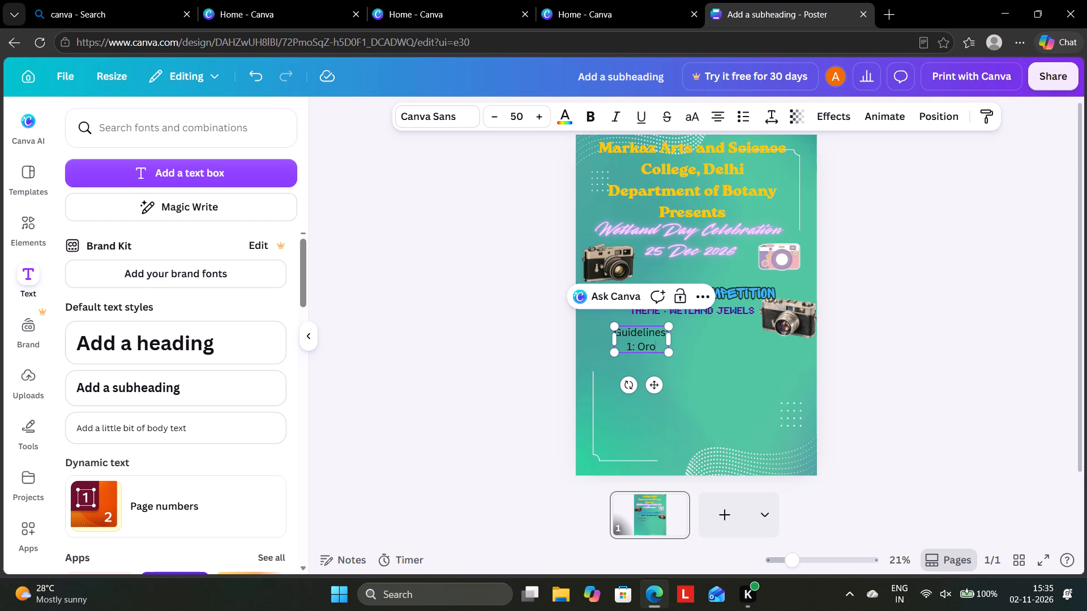
pyautogui.press('BackSpace')
pyautogui.write('ig')
pyautogui.write('inal')
pyautogui.press('space')
pyautogui.write('ib')
pyautogui.press('BackSpace')
pyautogui.press('n')
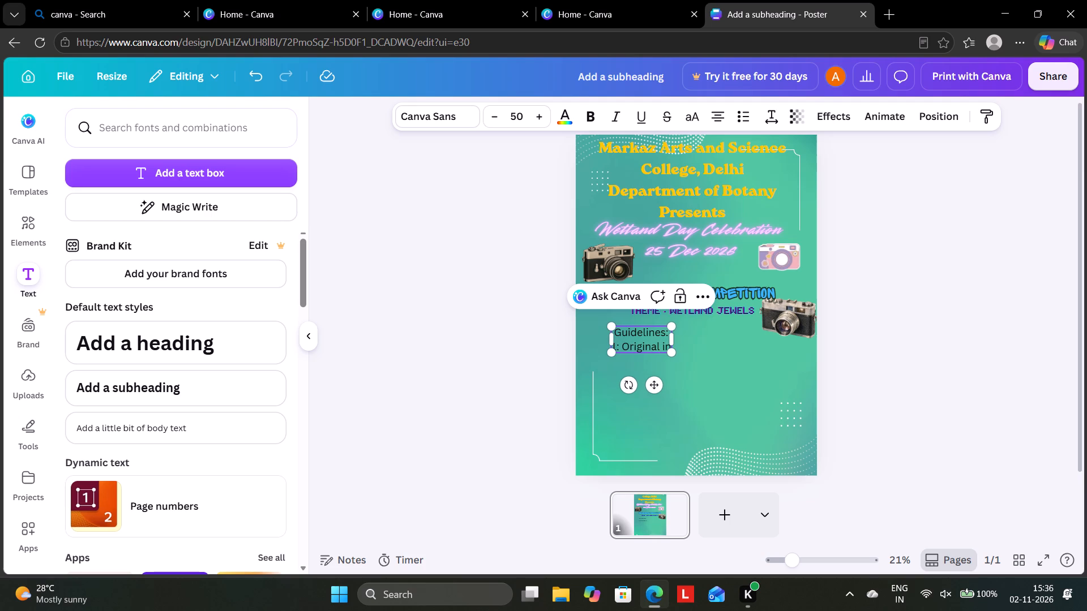
pyautogui.write('div')
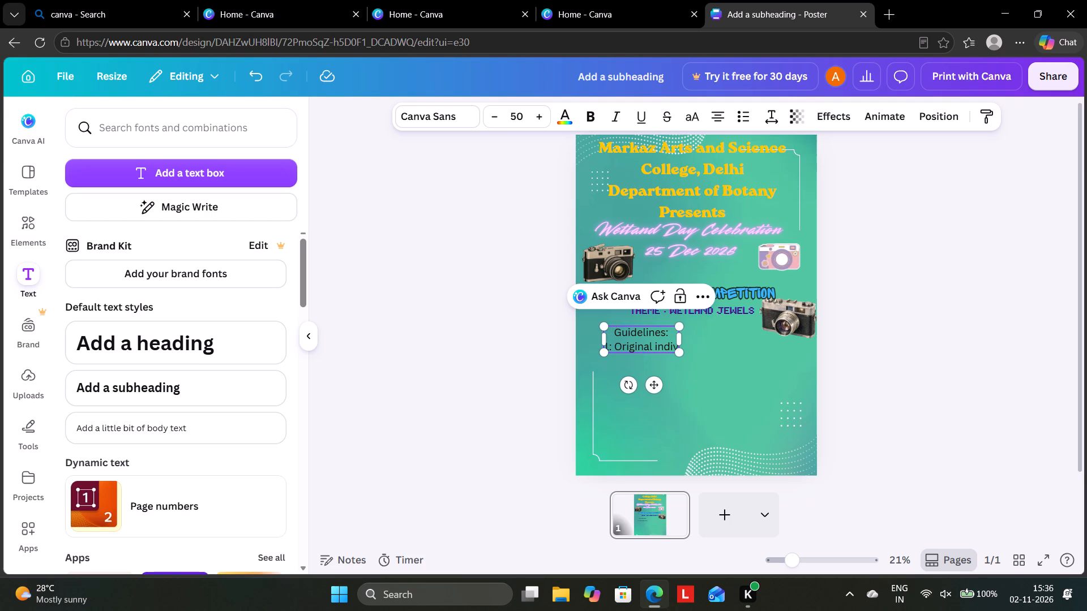
pyautogui.write('dual')
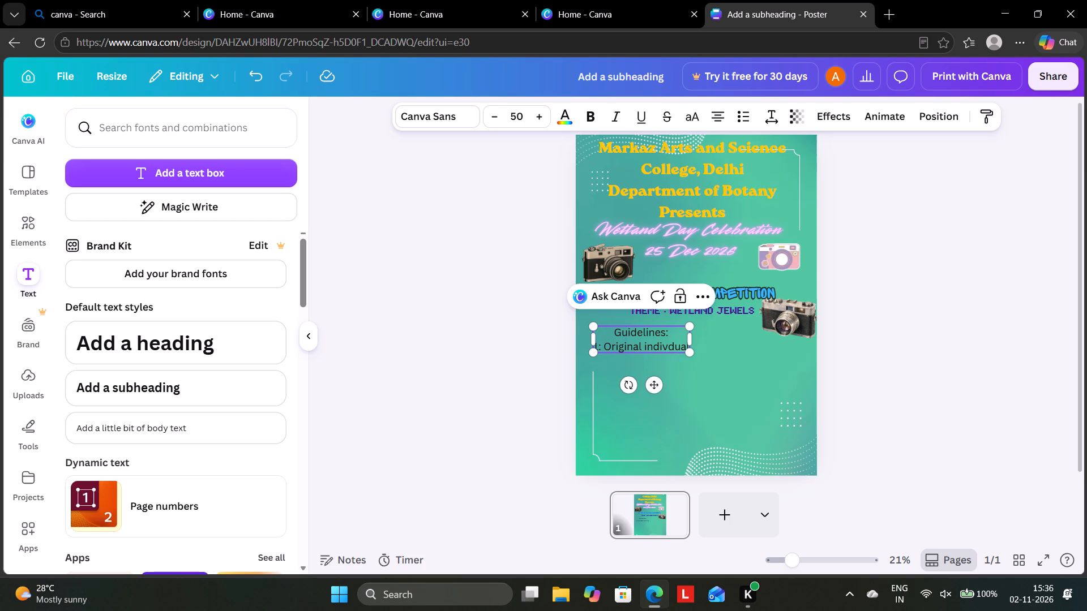
pyautogui.press('space')
pyautogui.write('phot')
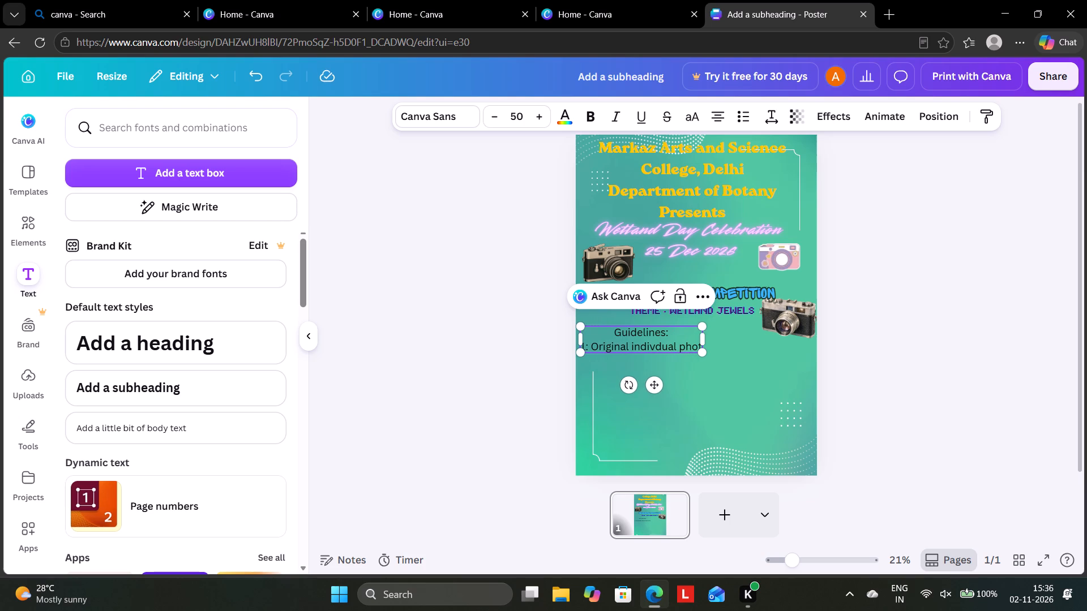
pyautogui.write('ograph')
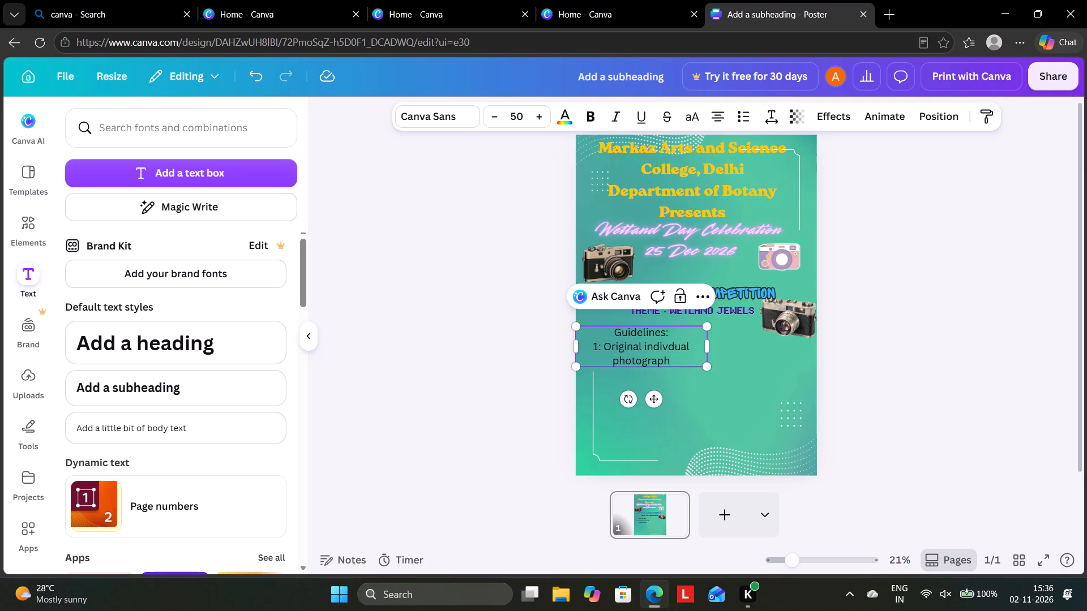
pyautogui.press('space')
pyautogui.write('only')
pyautogui.press('space')
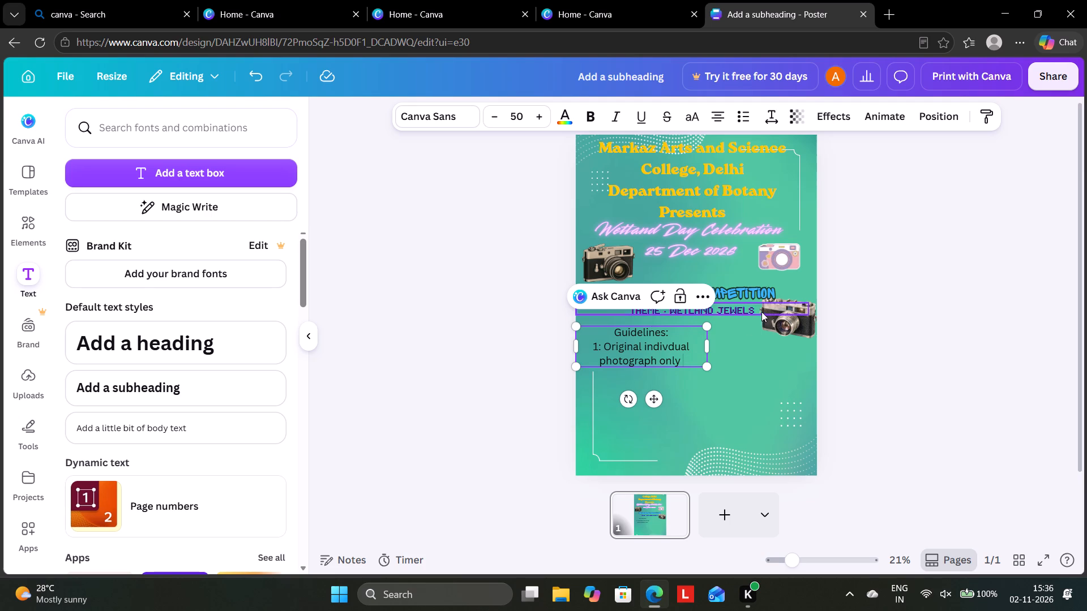
# Widen the guidelines text box to nearly the poster's full width so the first guideline fits on one line.
pyautogui.moveTo(709, 344); pyautogui.dragTo(802, 359)
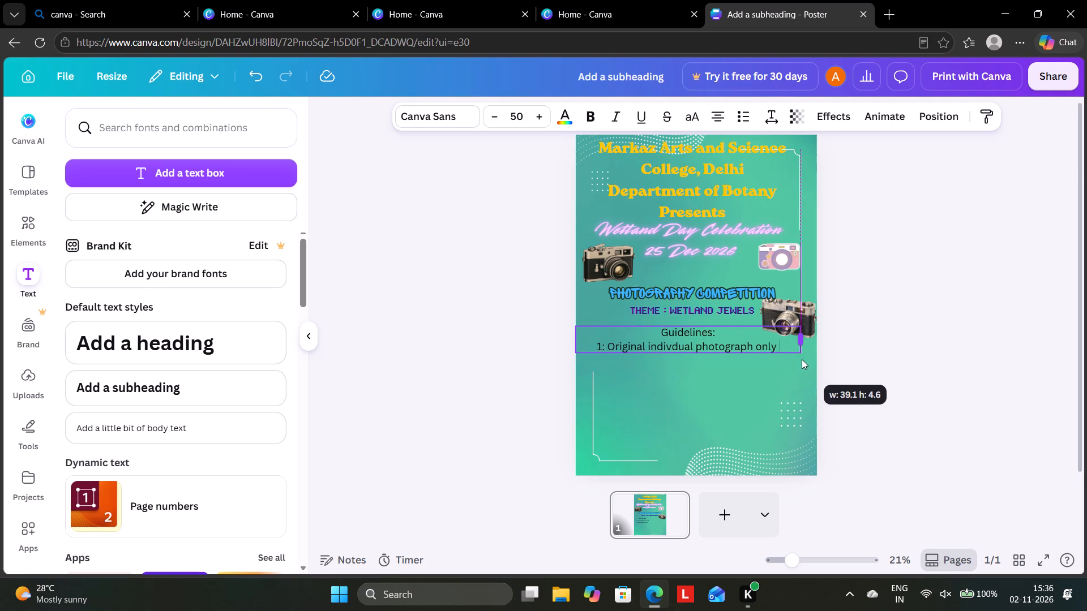
pyautogui.moveTo(802, 359); pyautogui.dragTo(810, 360)
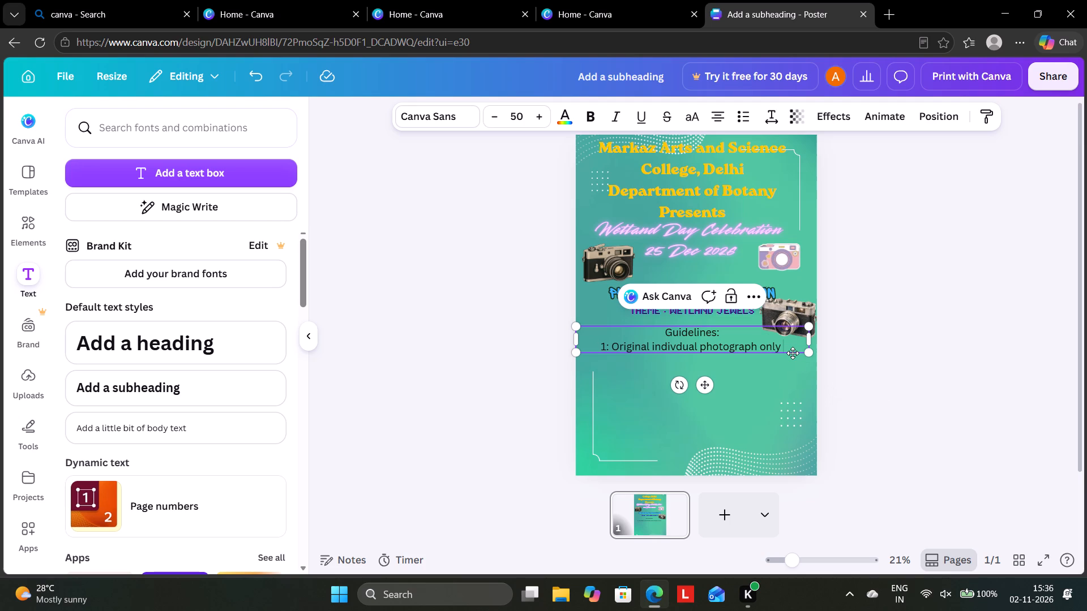
# Start a second guideline on a new line, numbered "2." as a numbered list item.
pyautogui.press('Return')
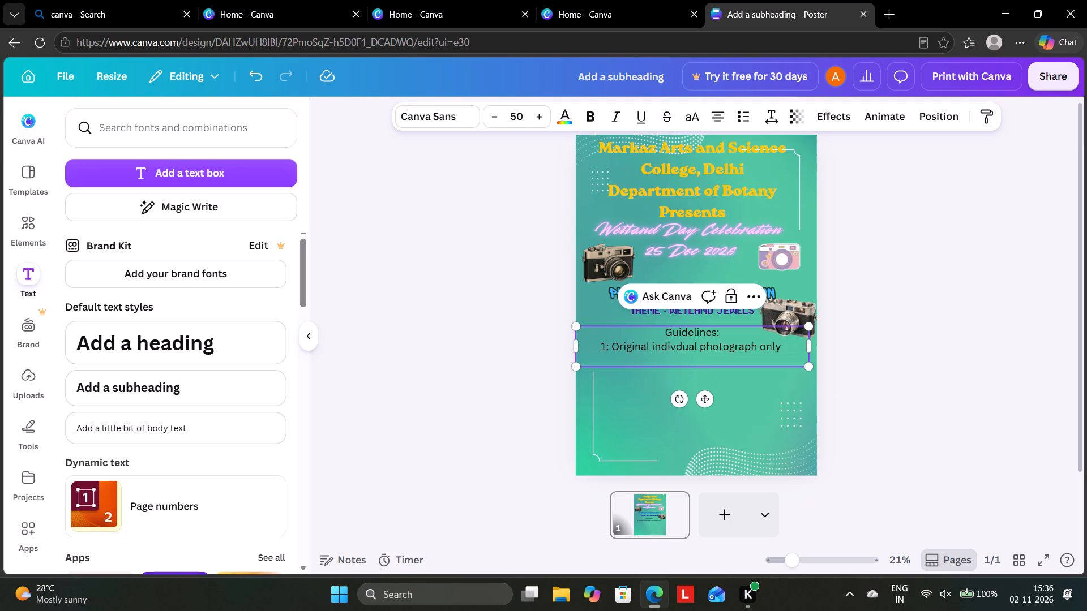
pyautogui.press('2')
pyautogui.write('.')
pyautogui.press('space')
# Delete the trailing space after "only" at the end of the first guideline.
pyautogui.click(788, 345)
pyautogui.press('BackSpace')
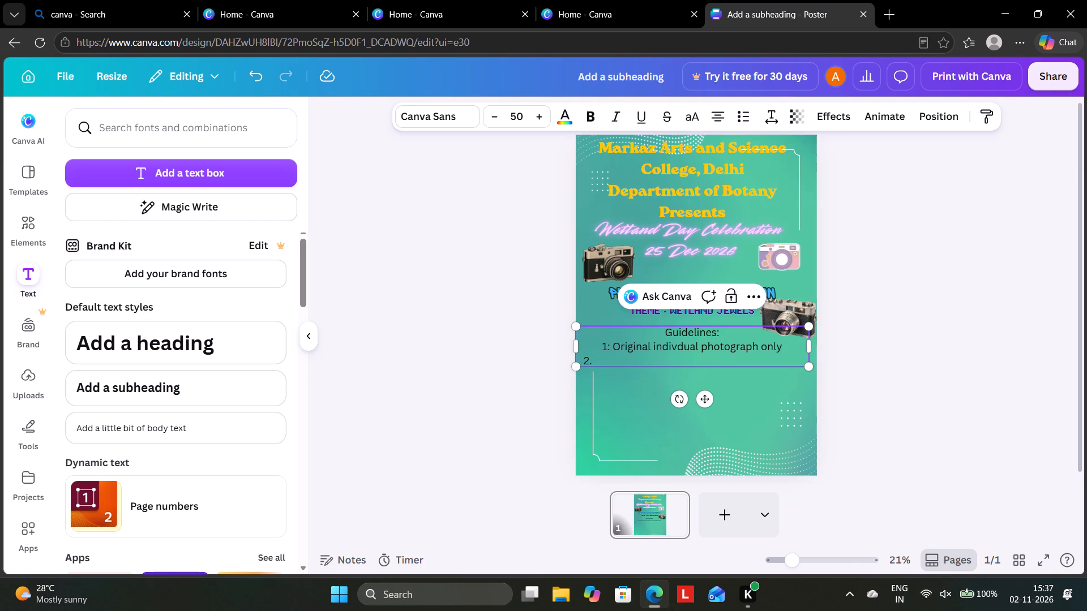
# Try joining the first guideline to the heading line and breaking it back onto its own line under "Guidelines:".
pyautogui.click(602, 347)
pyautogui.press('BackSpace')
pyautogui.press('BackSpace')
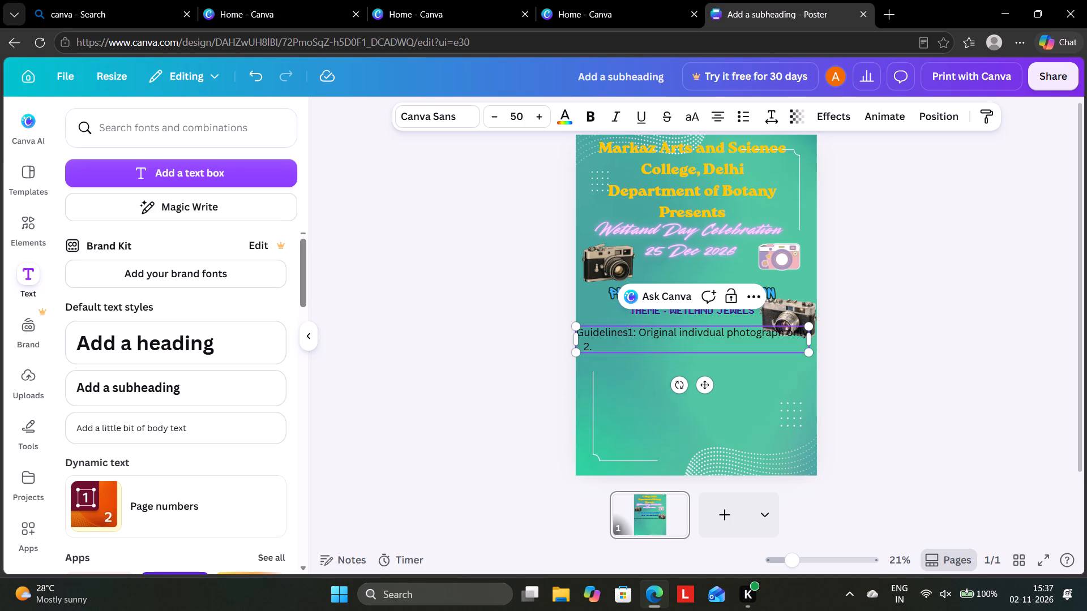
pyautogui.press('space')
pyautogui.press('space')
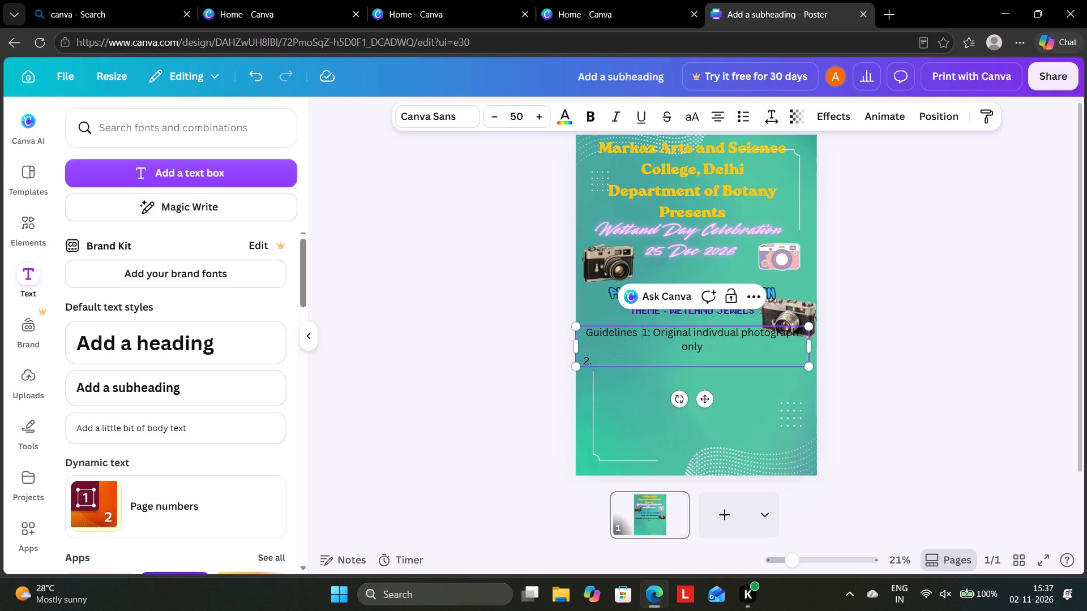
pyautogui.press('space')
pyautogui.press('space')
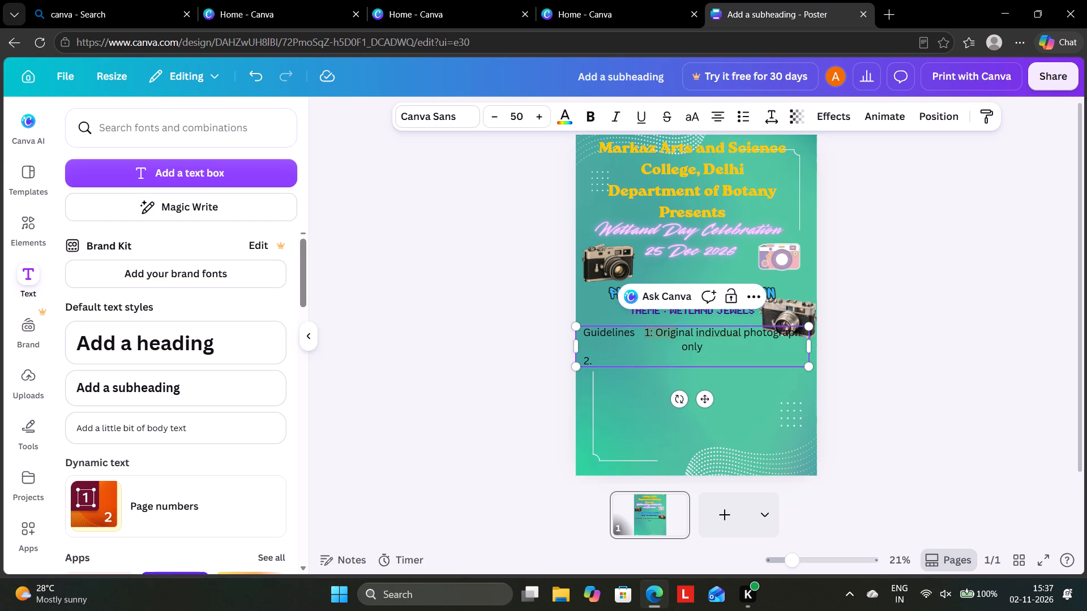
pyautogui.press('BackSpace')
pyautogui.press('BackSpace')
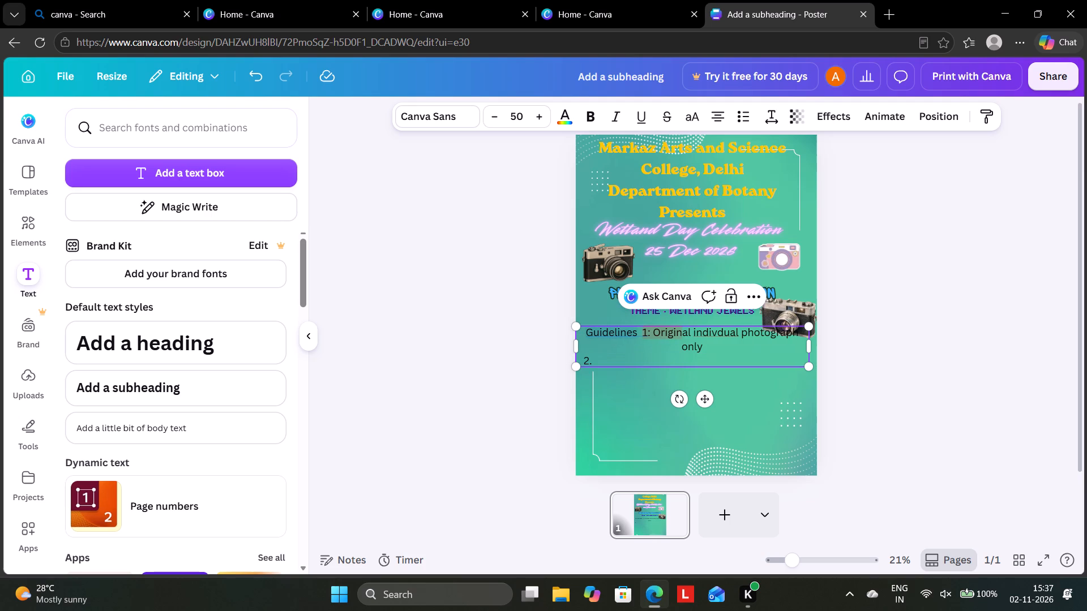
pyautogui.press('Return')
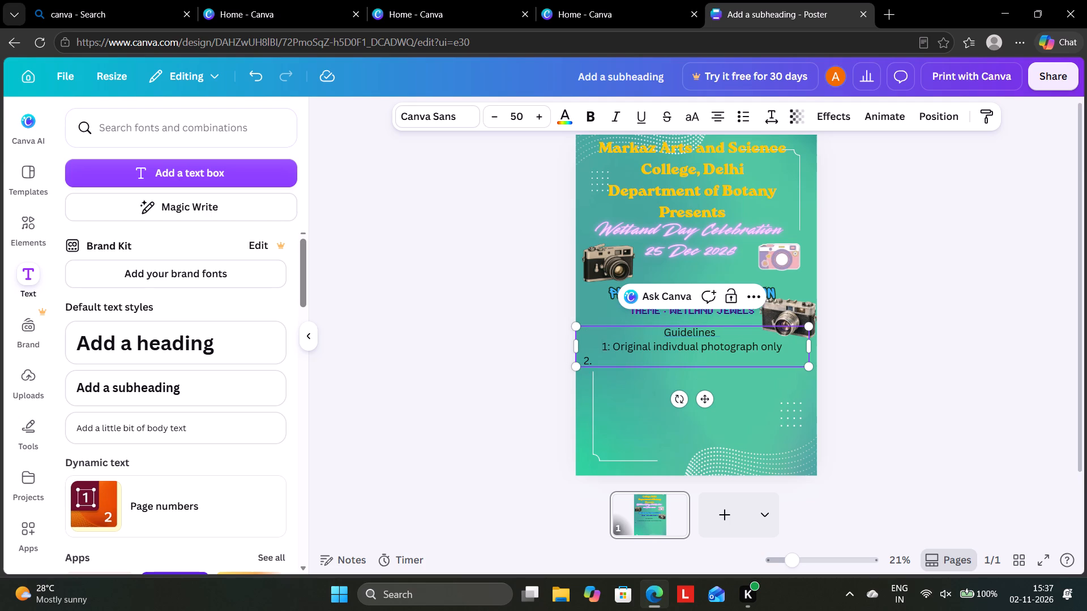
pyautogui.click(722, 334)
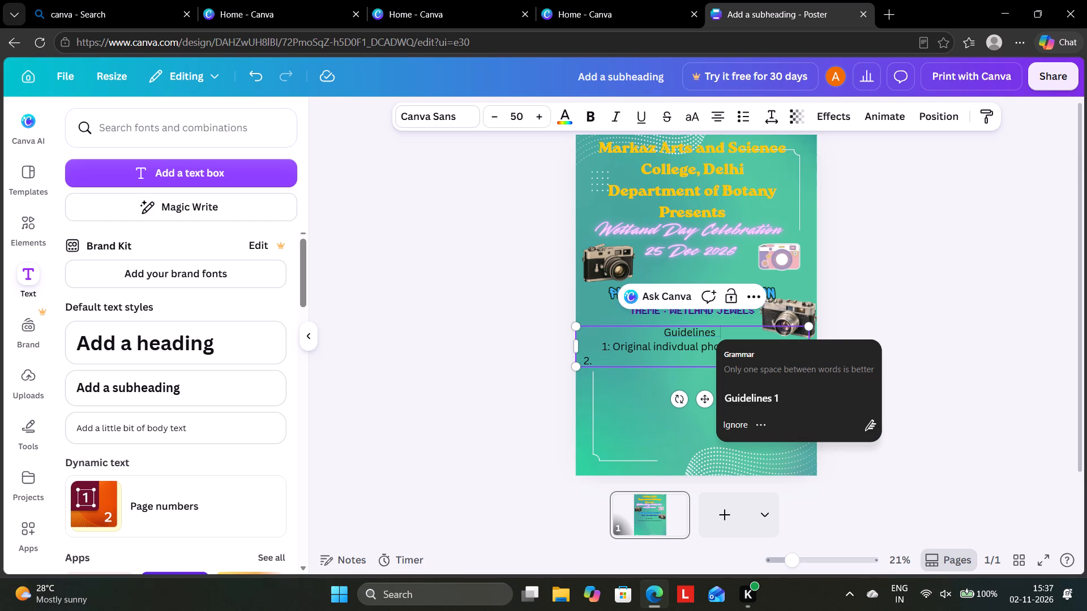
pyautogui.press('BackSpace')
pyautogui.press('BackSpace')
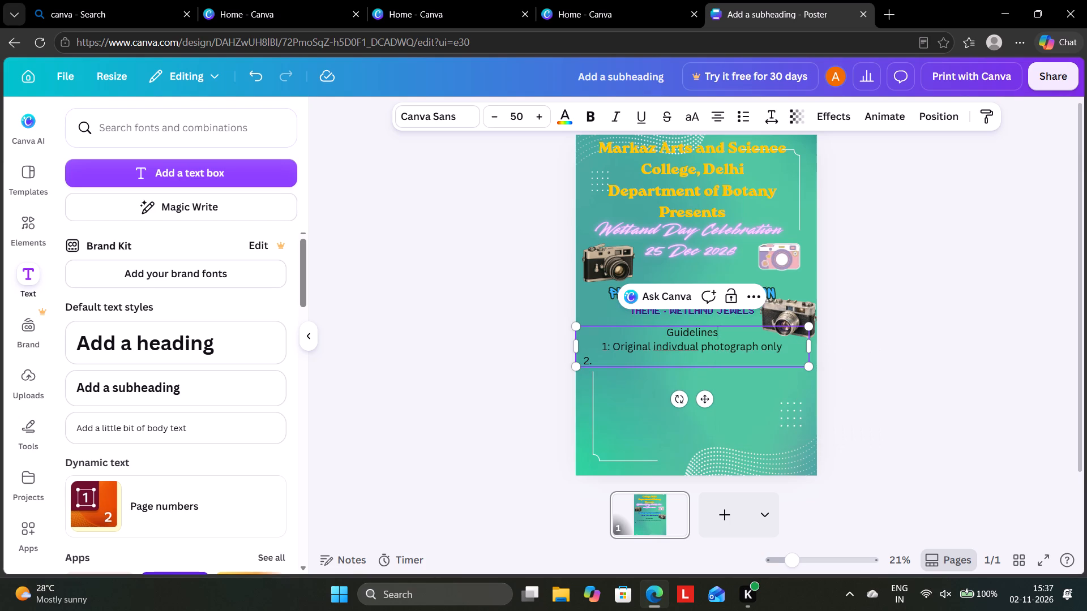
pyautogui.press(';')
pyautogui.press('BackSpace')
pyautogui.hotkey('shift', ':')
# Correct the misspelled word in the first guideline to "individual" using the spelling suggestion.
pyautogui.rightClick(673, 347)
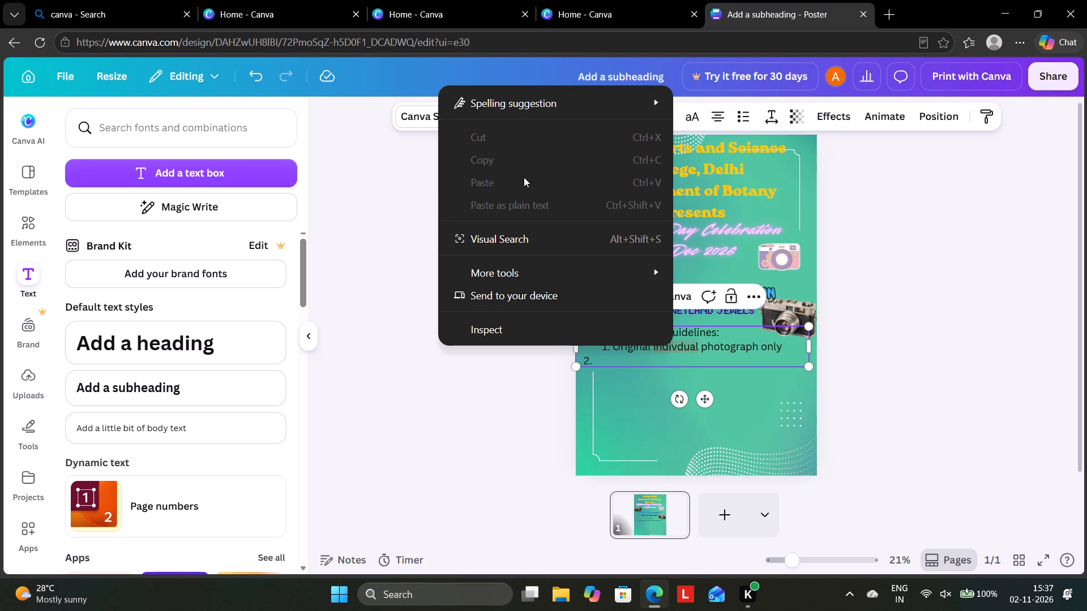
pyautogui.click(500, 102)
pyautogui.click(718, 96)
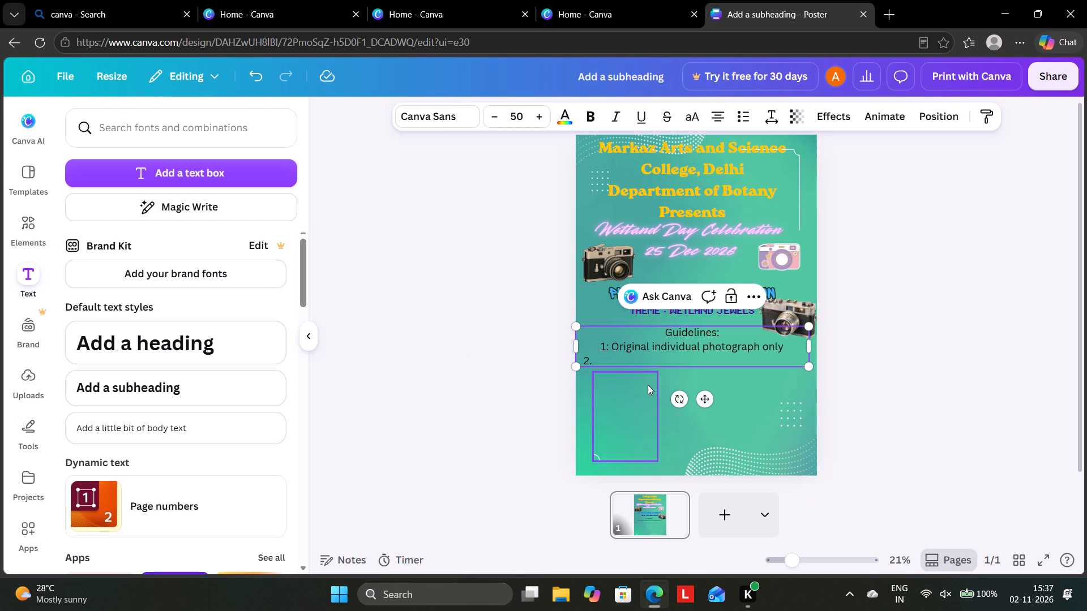
# Delete the entire first guideline line below the "Guidelines:" heading.
pyautogui.click(603, 360)
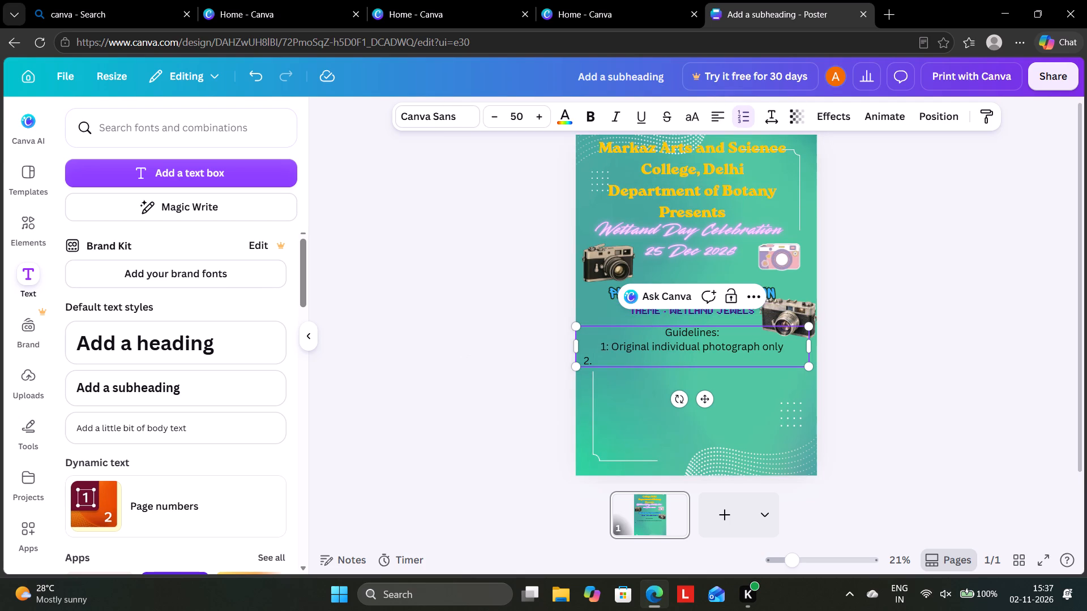
pyautogui.click(793, 344)
pyautogui.press('BackSpace')
pyautogui.press('BackSpace')
pyautogui.press('BackSpace')
pyautogui.press('BackSpace')
pyautogui.press('BackSpace')
pyautogui.press('BackSpace')
pyautogui.press('BackSpace')
pyautogui.press('BackSpace')
pyautogui.press('BackSpace')
pyautogui.press('BackSpace')
pyautogui.press('BackSpace')
pyautogui.press('BackSpace')
pyautogui.press('BackSpace')
pyautogui.press('BackSpace')
pyautogui.press('BackSpace')
pyautogui.press('BackSpace')
pyautogui.press('BackSpace')
pyautogui.press('BackSpace')
pyautogui.press('BackSpace')
pyautogui.press('BackSpace')
pyautogui.press('BackSpace')
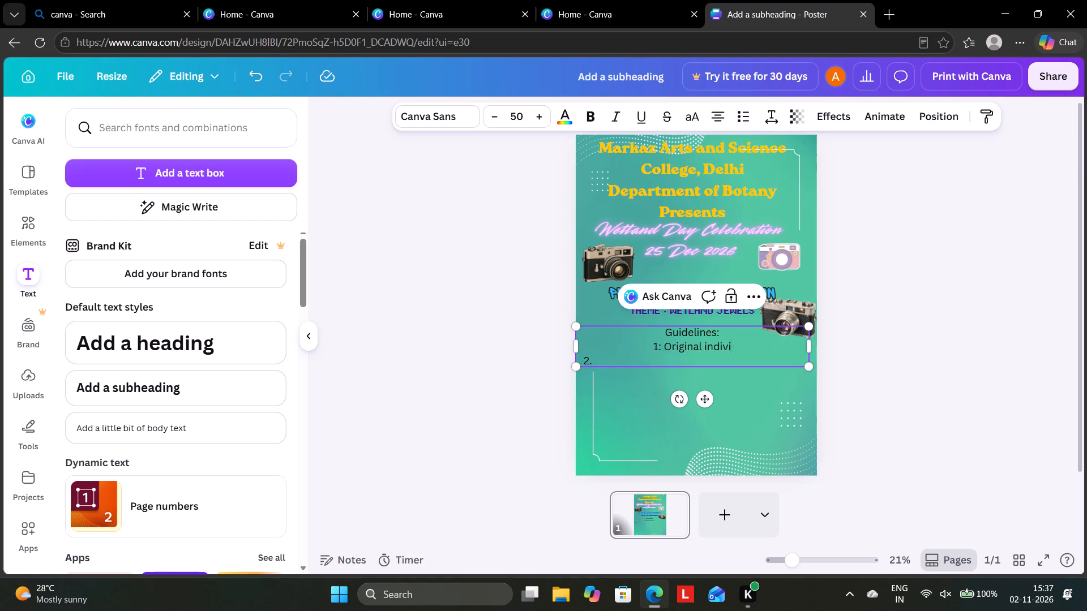
# Remove the "2." list numbering from the empty line below the "Guidelines:" heading.
pyautogui.click(593, 342)
pyautogui.click(593, 342)
pyautogui.press('BackSpace')
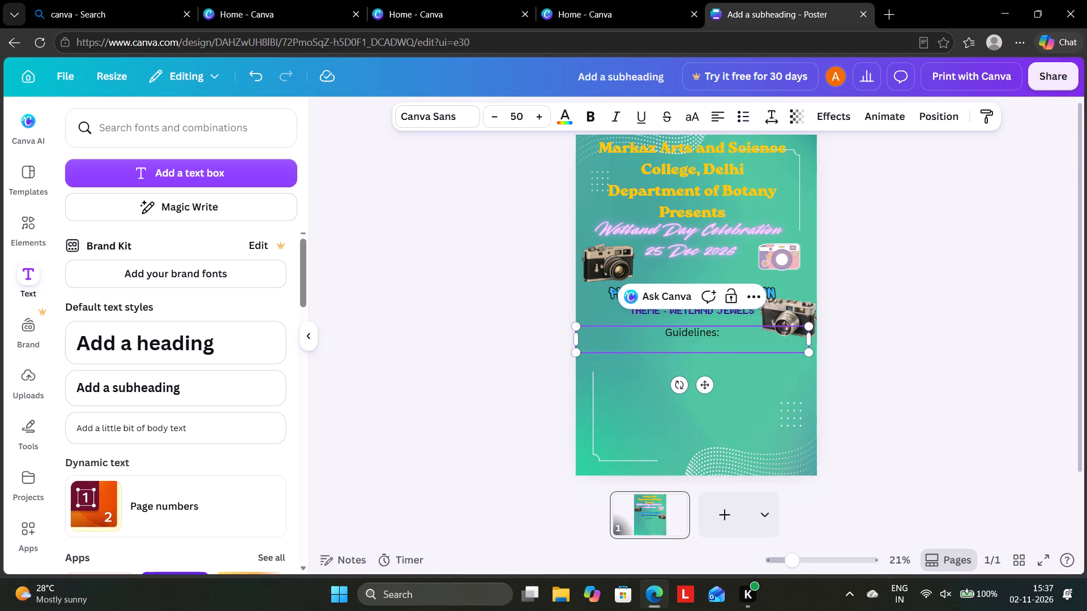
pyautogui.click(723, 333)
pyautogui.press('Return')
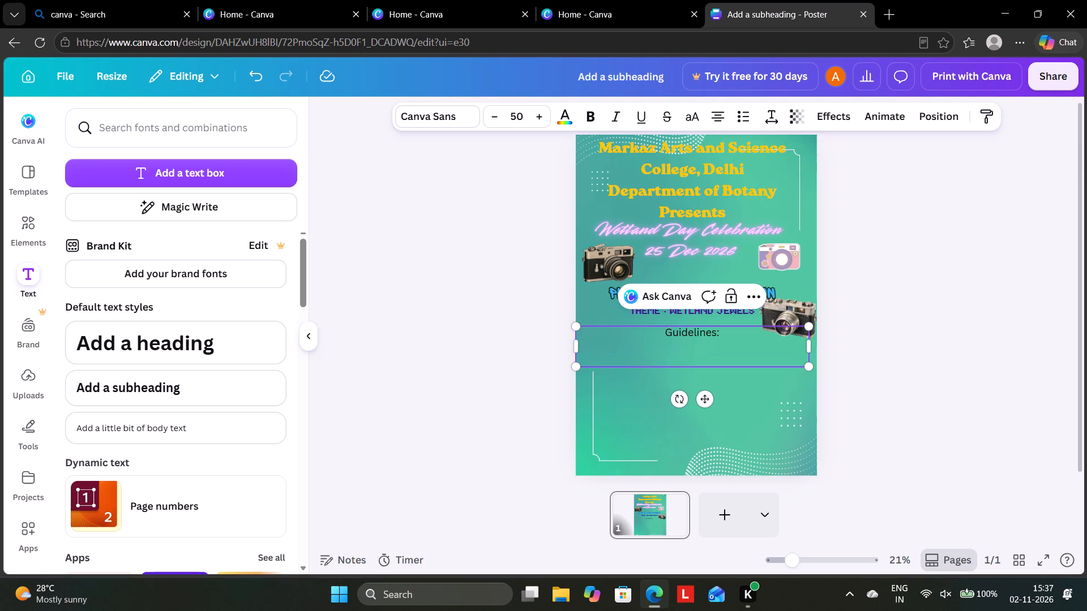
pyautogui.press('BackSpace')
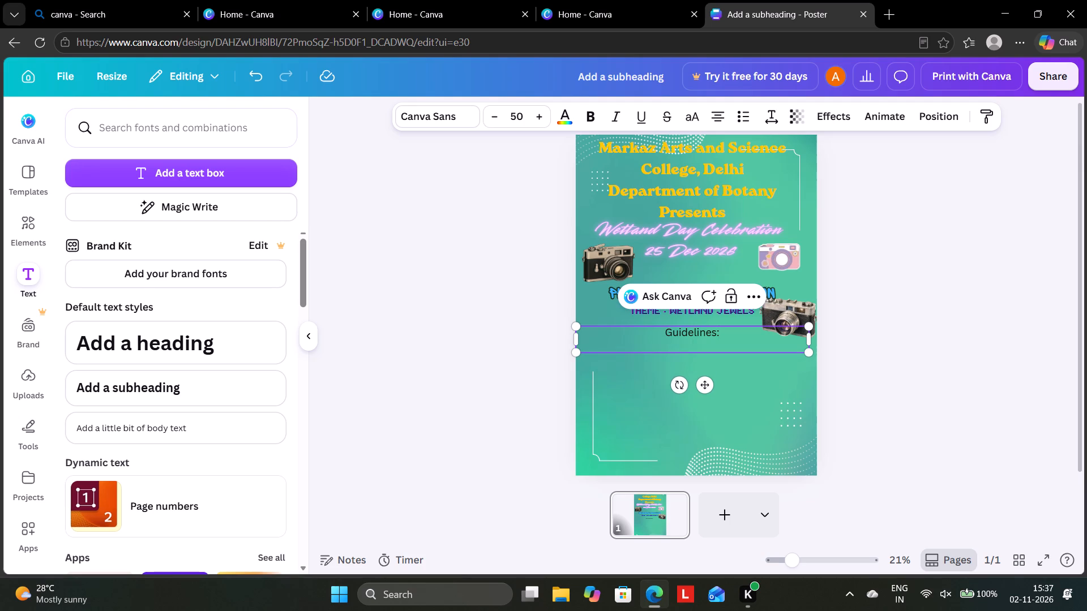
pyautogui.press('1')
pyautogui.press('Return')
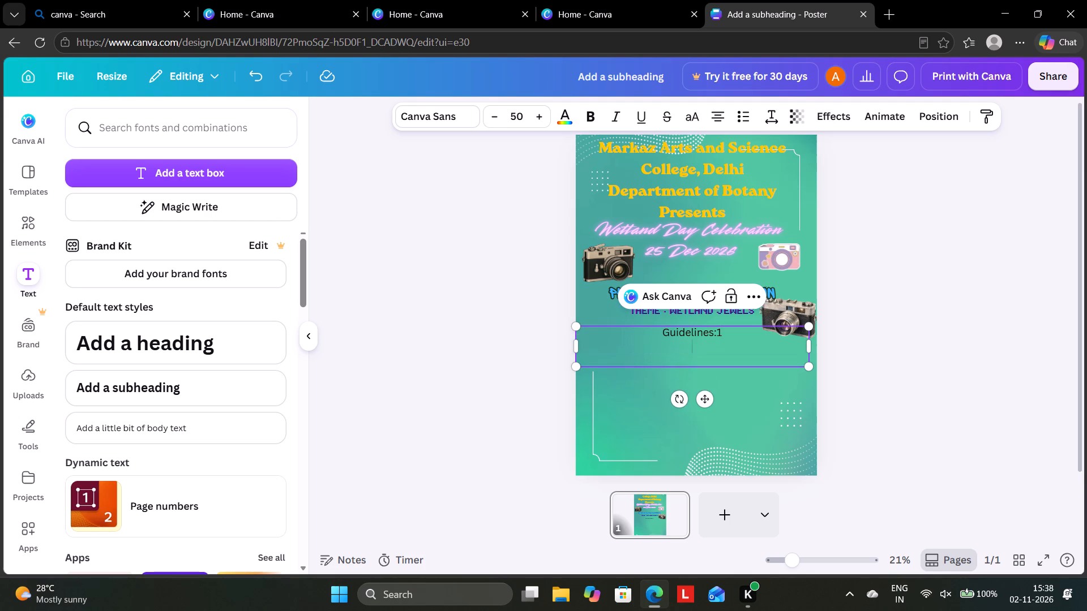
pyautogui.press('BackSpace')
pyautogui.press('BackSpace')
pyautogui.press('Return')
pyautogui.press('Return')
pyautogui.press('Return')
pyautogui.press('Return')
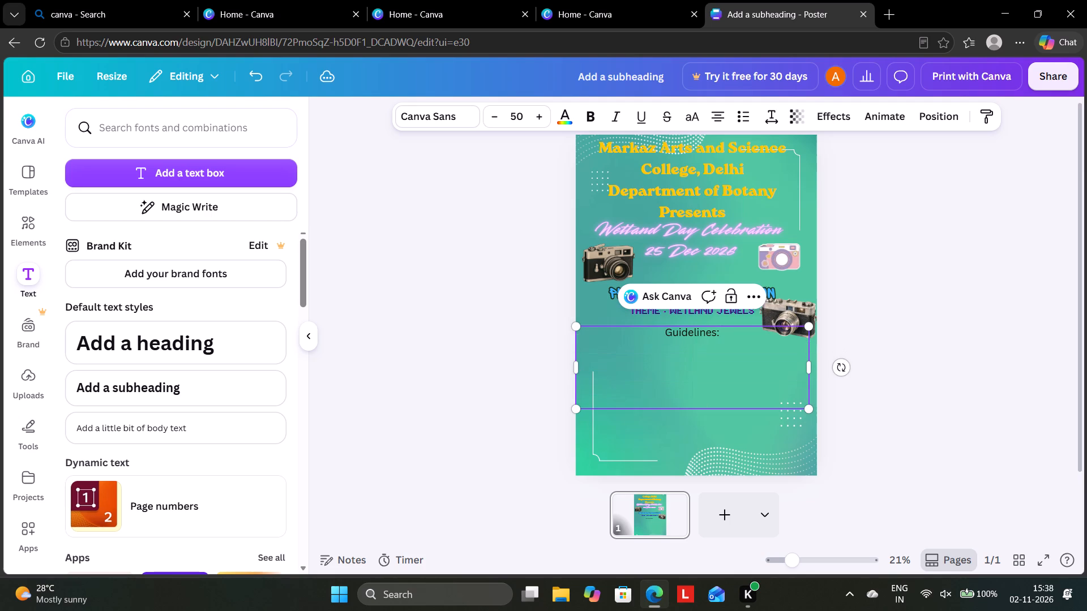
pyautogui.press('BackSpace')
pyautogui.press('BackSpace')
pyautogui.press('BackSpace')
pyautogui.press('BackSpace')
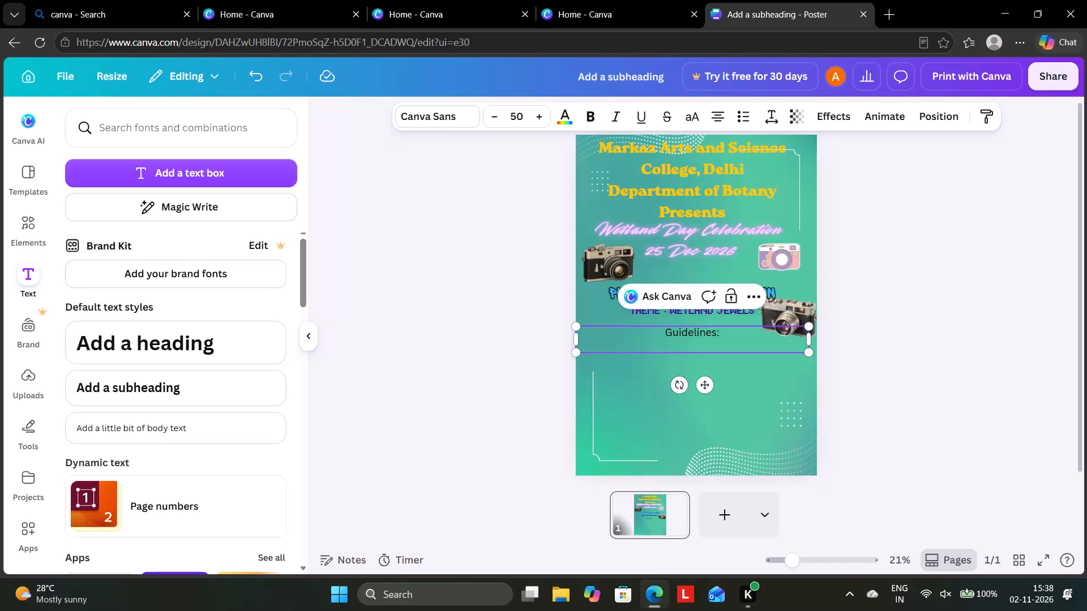
# Start a new line below the "Guidelines:" heading with the plain-text number "1:" followed by a space.
pyautogui.press('Return')
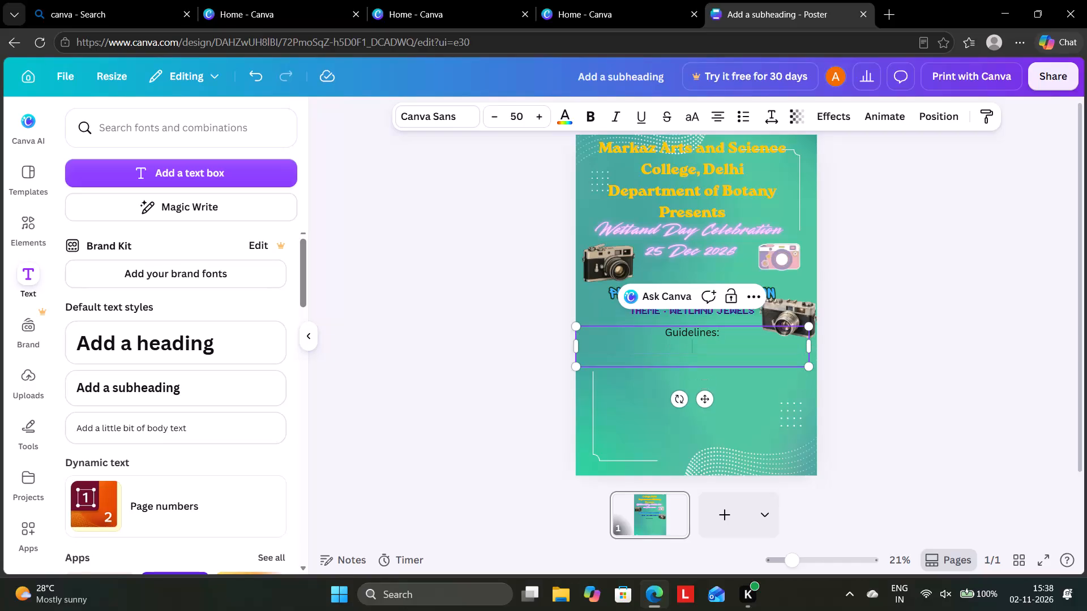
pyautogui.press('1')
pyautogui.hotkey('shift', ':')
pyautogui.press('Return')
pyautogui.press('space')
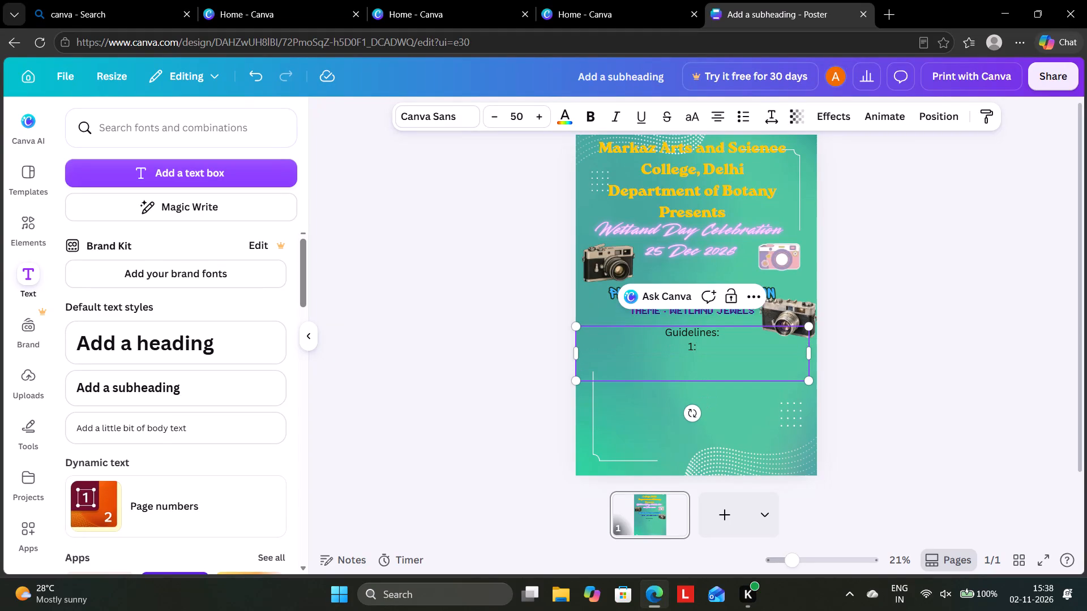
pyautogui.press('BackSpace')
pyautogui.press('BackSpace')
pyautogui.press('BackSpace')
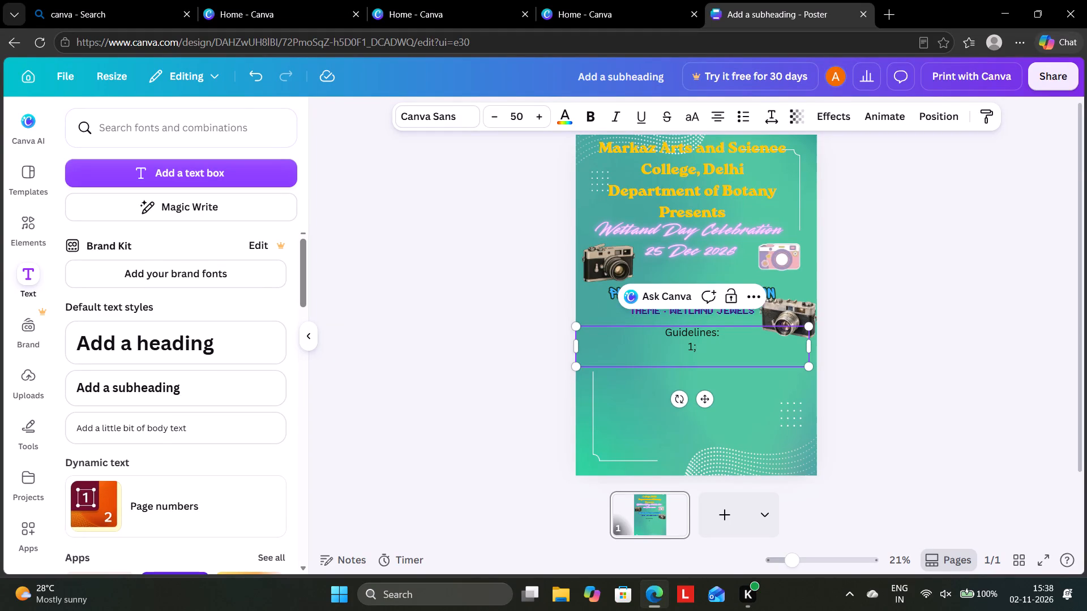
pyautogui.press('BackSpace')
pyautogui.write(':')
pyautogui.press('space')
# Complete the first guideline after "1:" with the text "Original individual photograph only".
pyautogui.press('o')
pyautogui.press('BackSpace')
pyautogui.hotkey('shift', 'o')
pyautogui.write('ri')
pyautogui.write('ginal')
pyautogui.press('space')
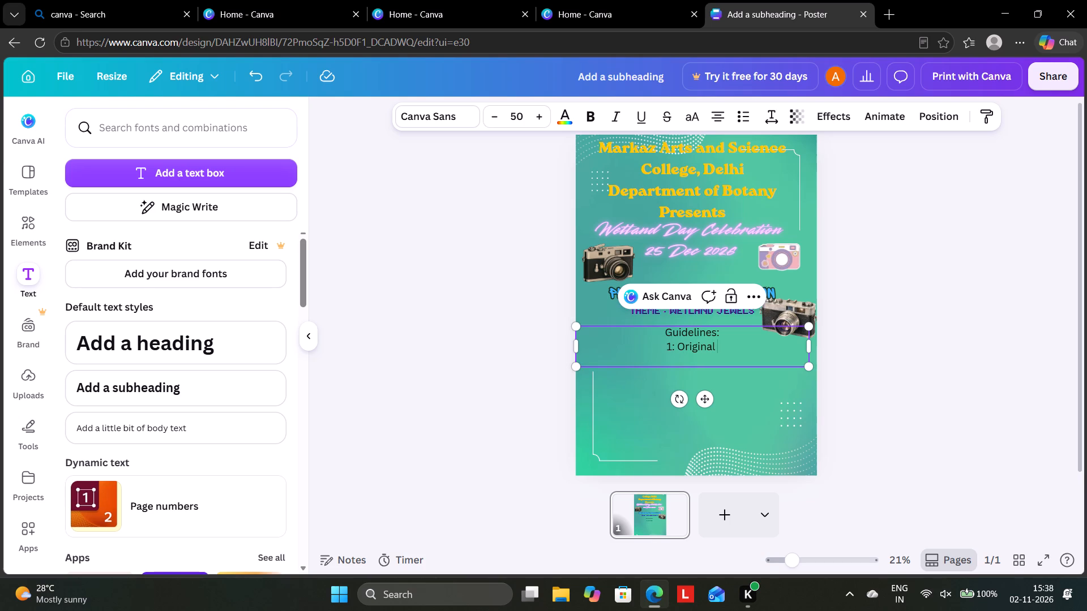
pyautogui.write('ind')
pyautogui.write('vi')
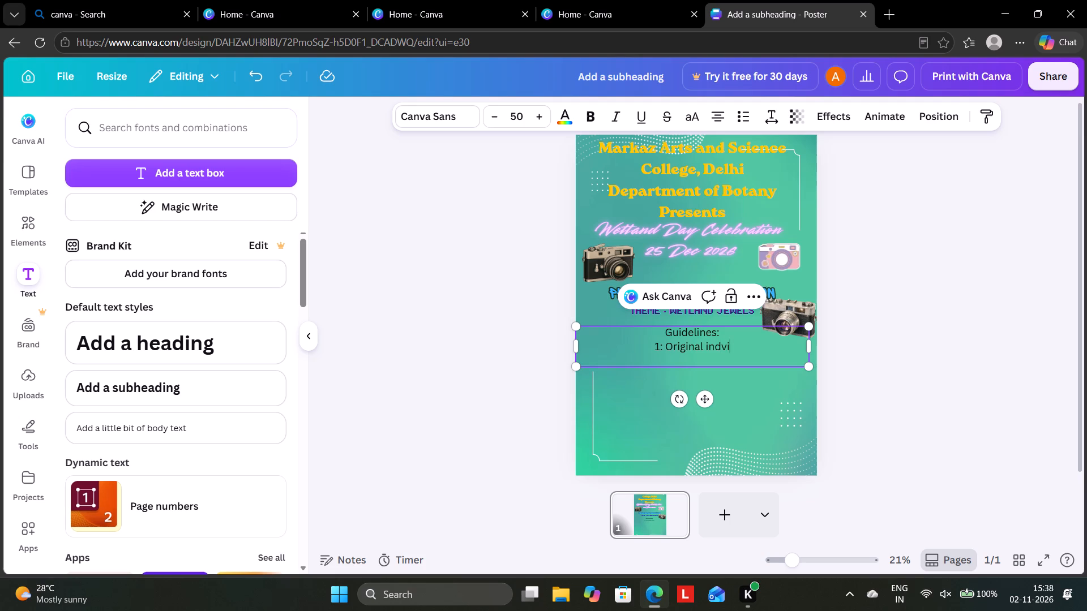
pyautogui.press('BackSpace')
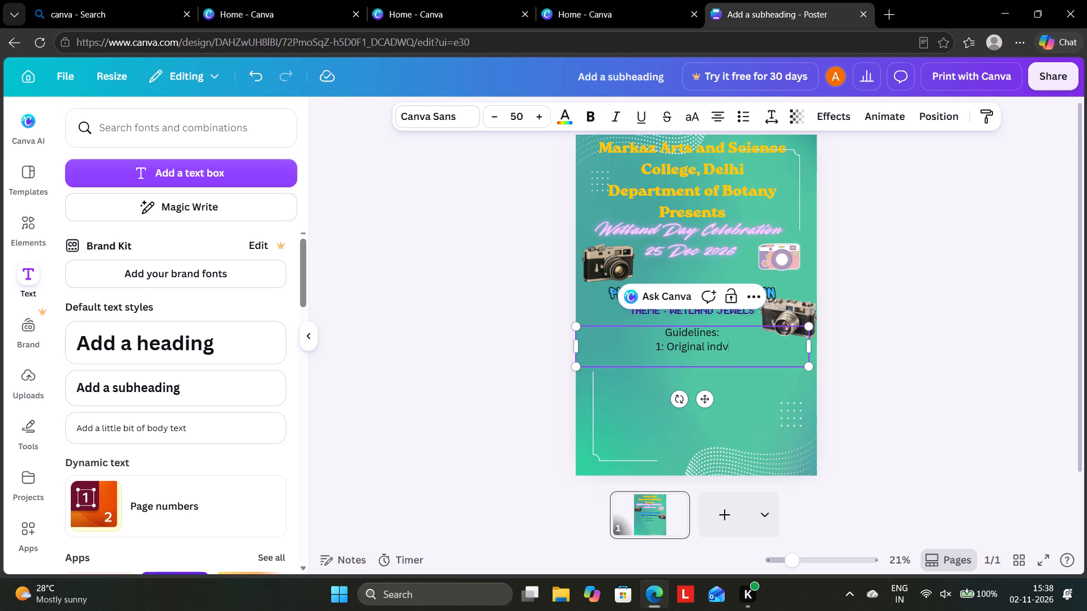
pyautogui.press('BackSpace')
pyautogui.write('ivi')
pyautogui.write('du')
pyautogui.write('al')
pyautogui.press('space')
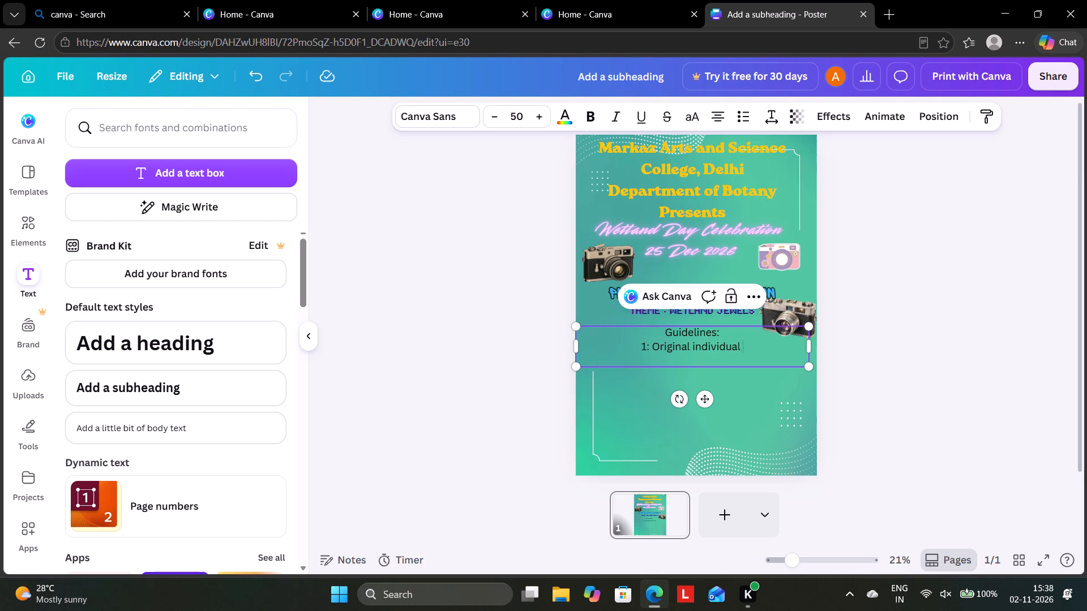
pyautogui.write('phot')
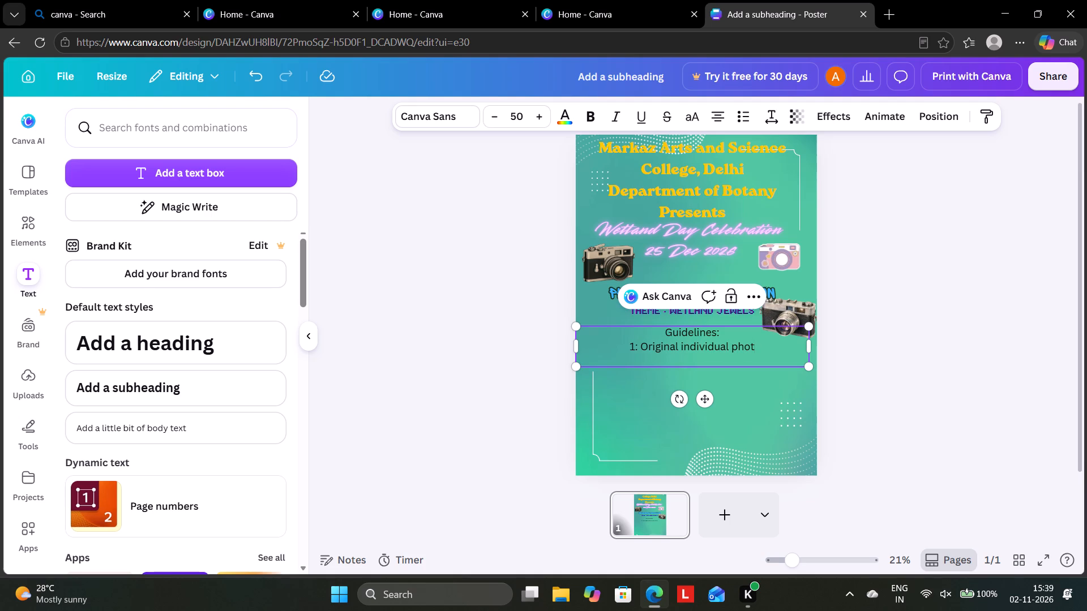
pyautogui.press('o')
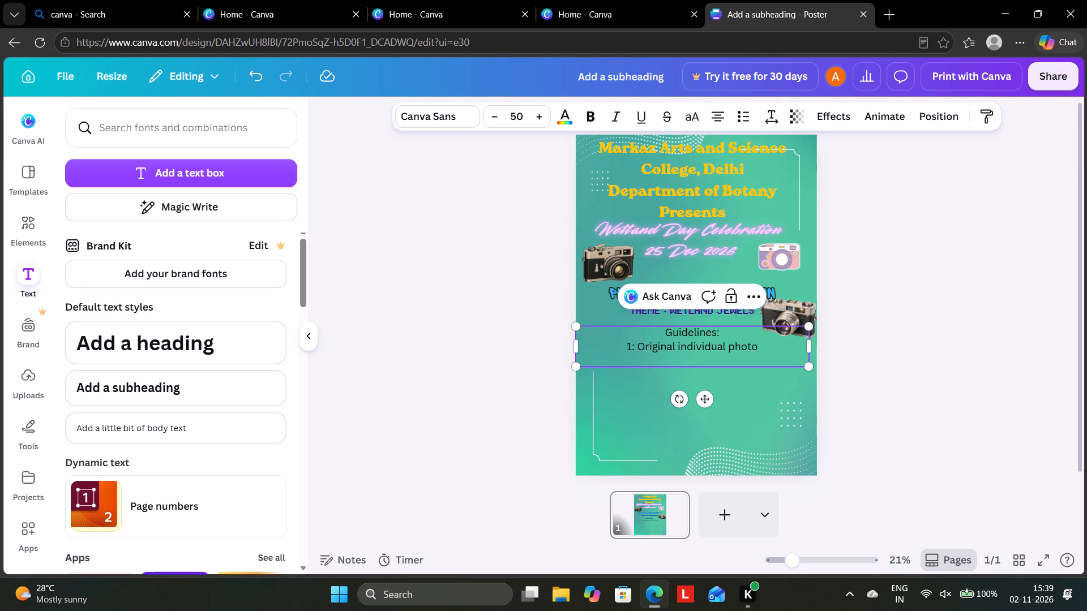
pyautogui.write('gr')
pyautogui.write('aph')
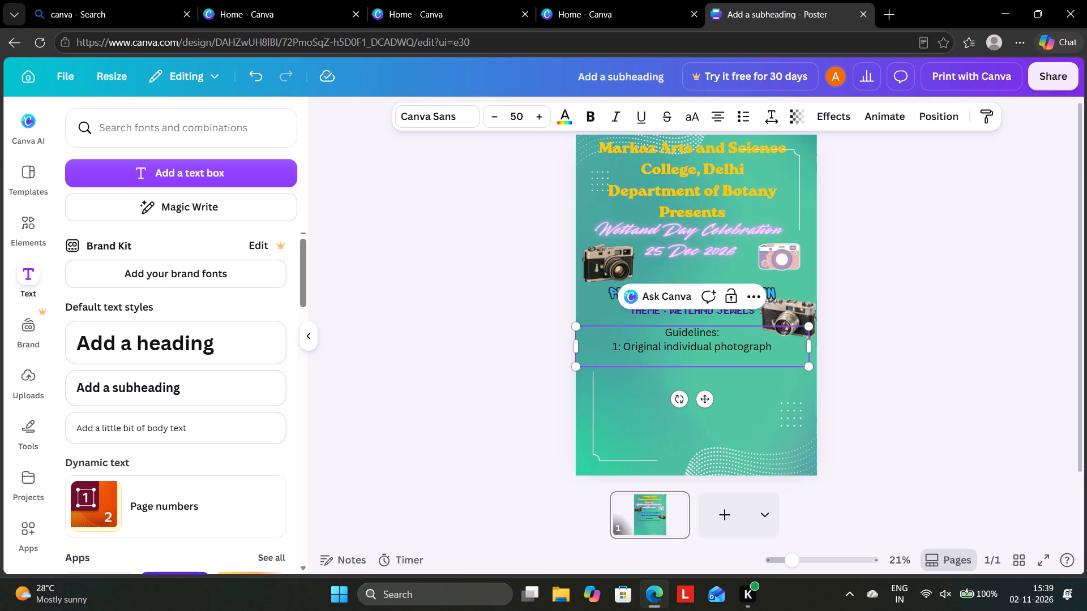
pyautogui.press('space')
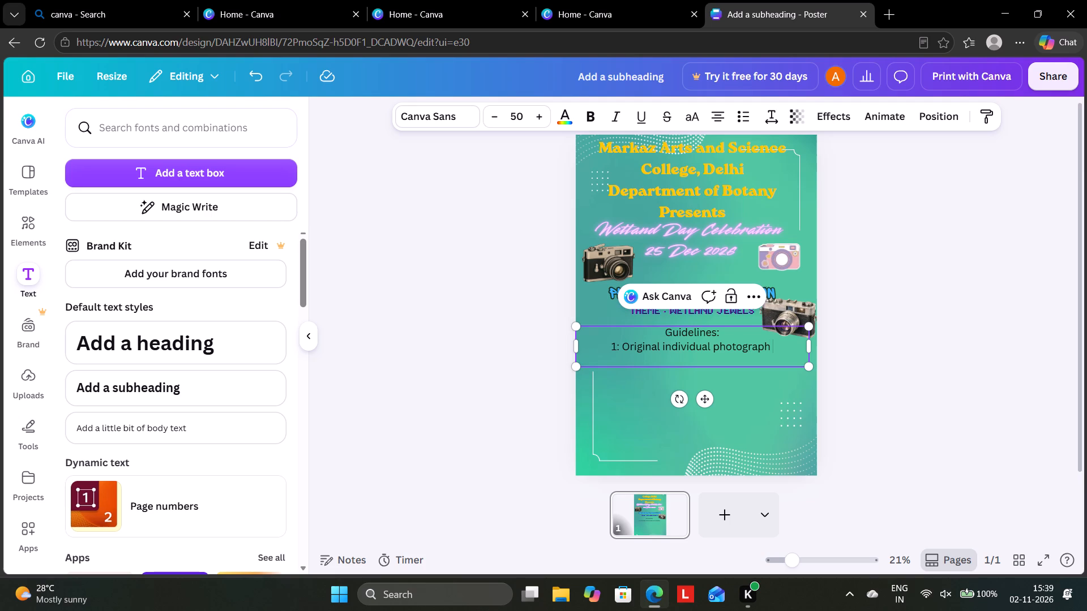
pyautogui.write('on')
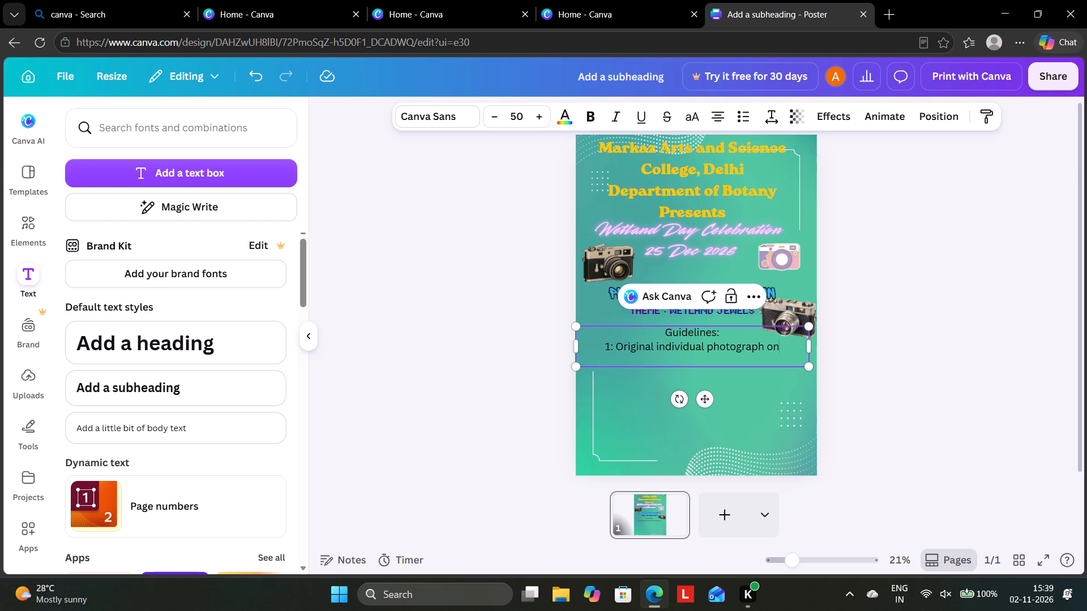
pyautogui.press('l')
pyautogui.press('y')
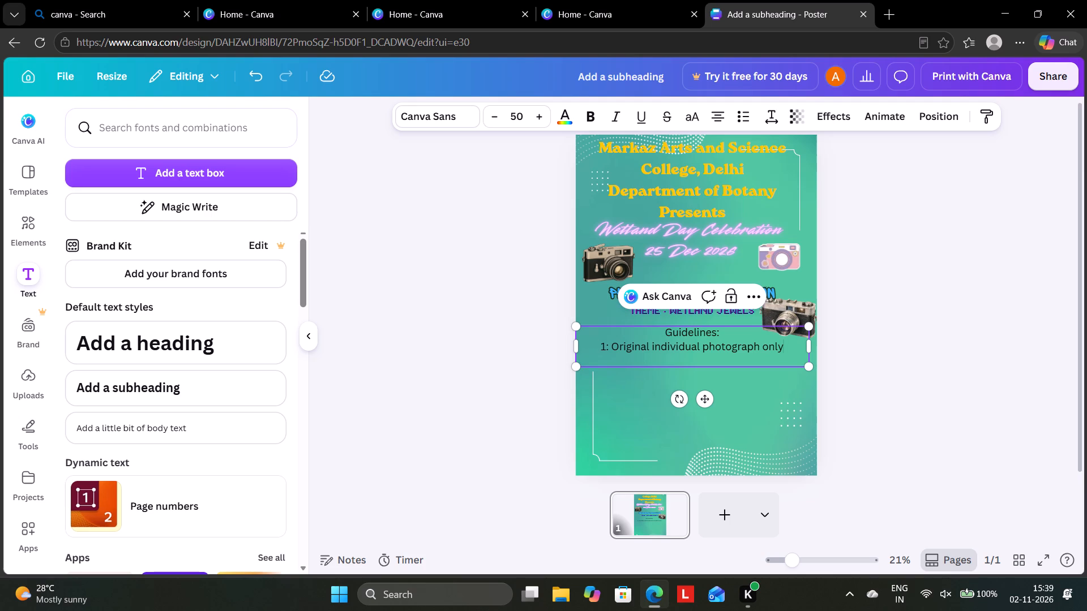
pyautogui.press('space')
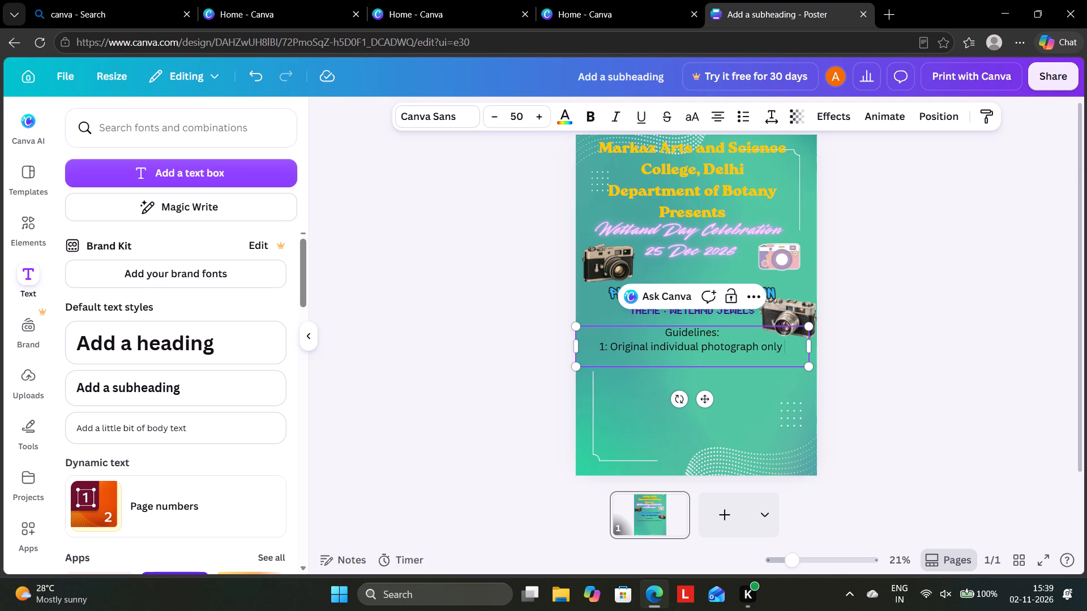
# Add a second guideline on a new line reading "2: Photos must match the given theme".
pyautogui.press('Return')
pyautogui.press('2')
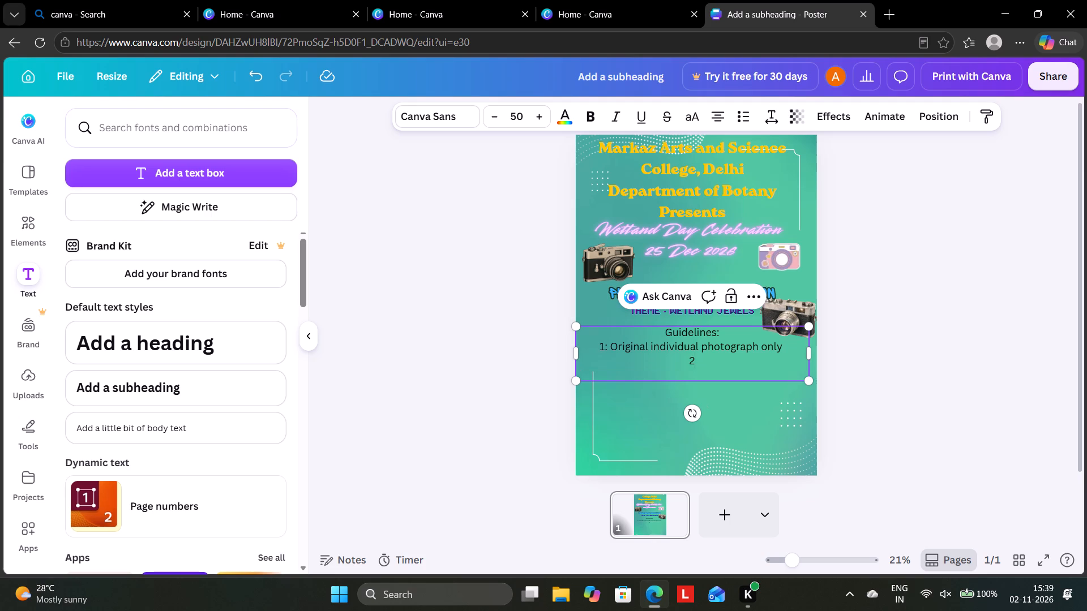
pyautogui.press(';')
pyautogui.press('BackSpace')
pyautogui.hotkey('shift', ':')
pyautogui.press('space')
pyautogui.press('BackSpace')
pyautogui.press('Return')
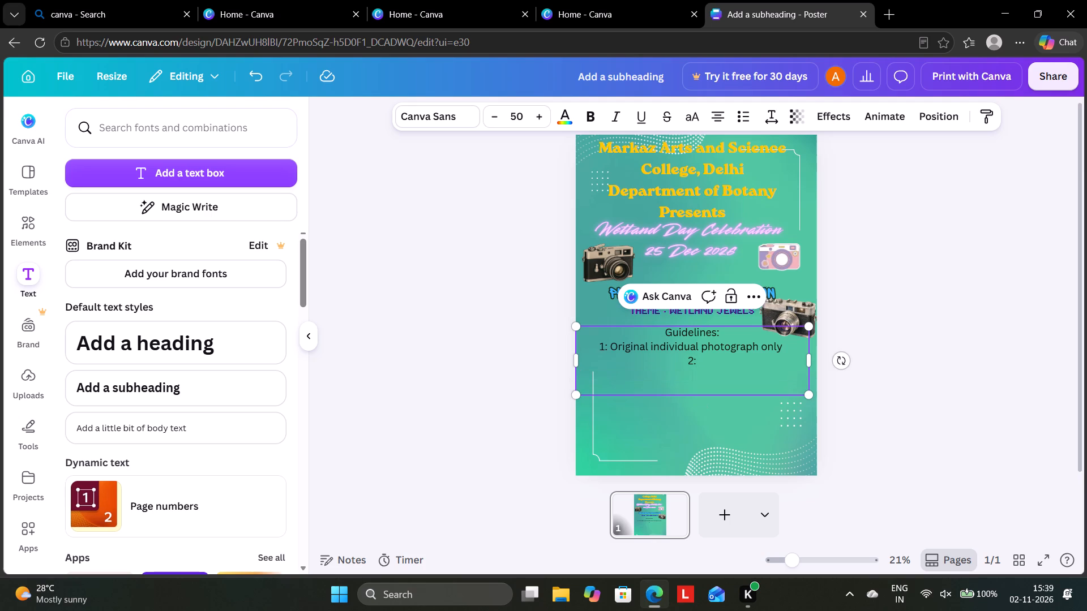
pyautogui.press('Return')
pyautogui.press('BackSpace')
pyautogui.press('BackSpace')
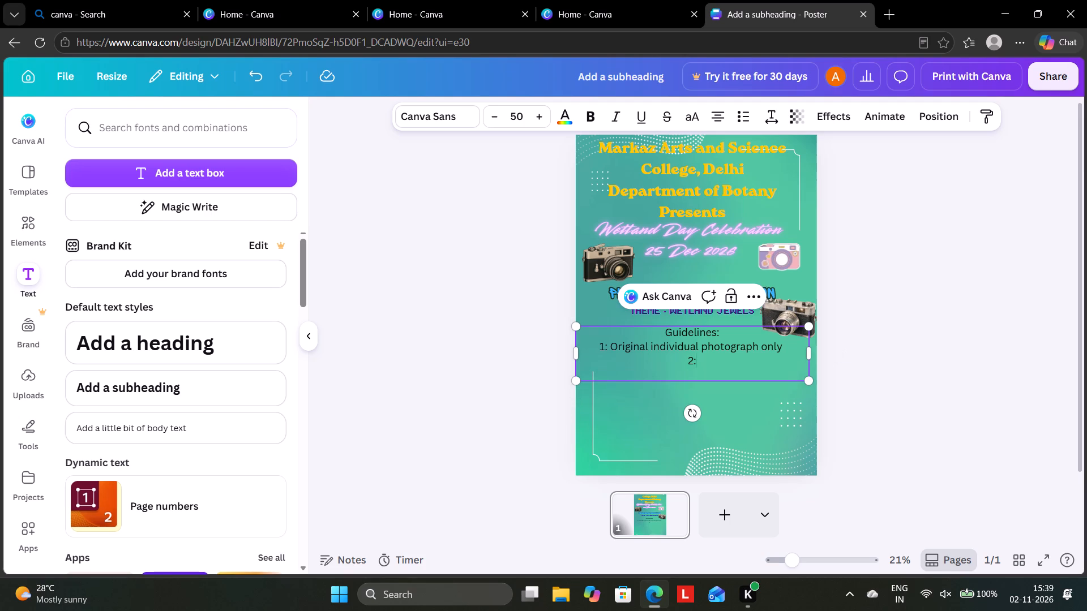
pyautogui.press('space')
pyautogui.hotkey('shift', 'p')
pyautogui.write('hot')
pyautogui.write('os')
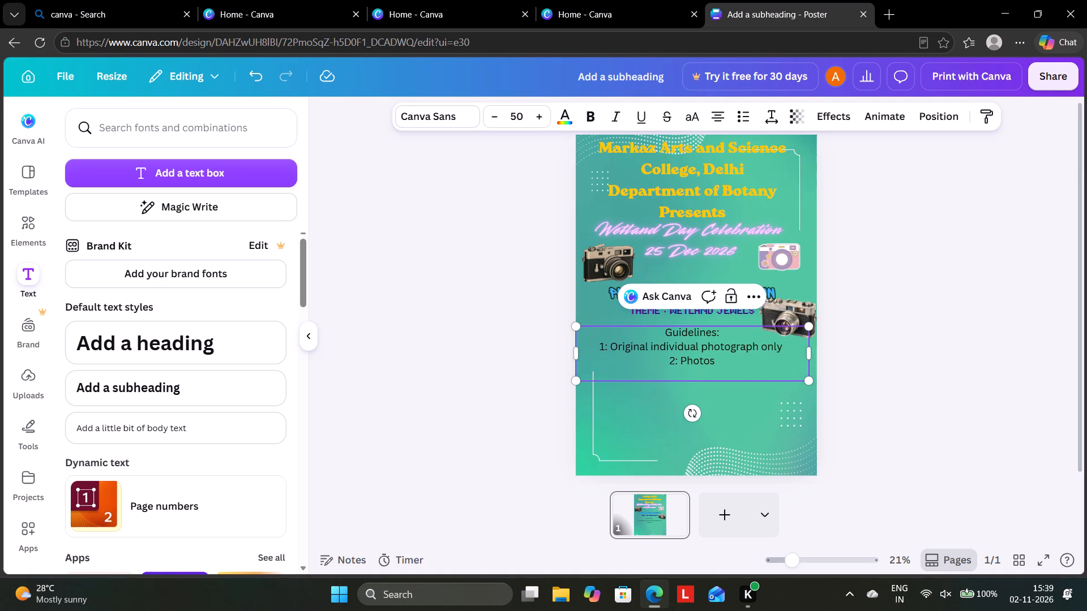
pyautogui.press('space')
pyautogui.write('mi')
pyautogui.press('BackSpace')
pyautogui.write('us')
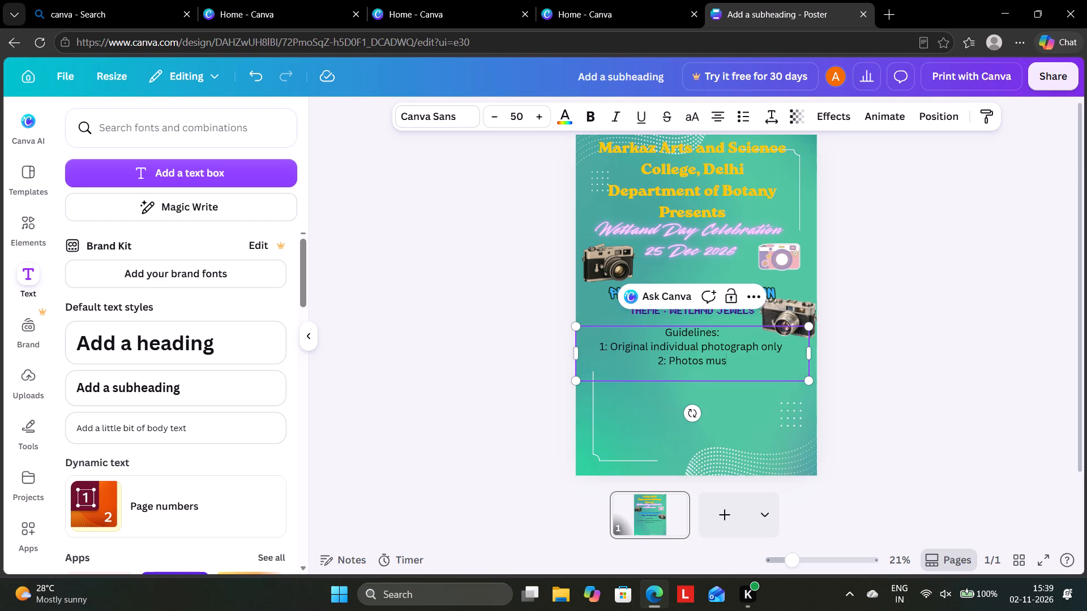
pyautogui.write('t')
pyautogui.press('space')
pyautogui.write('match')
pyautogui.press('space')
pyautogui.write('the f')
pyautogui.press('BackSpace')
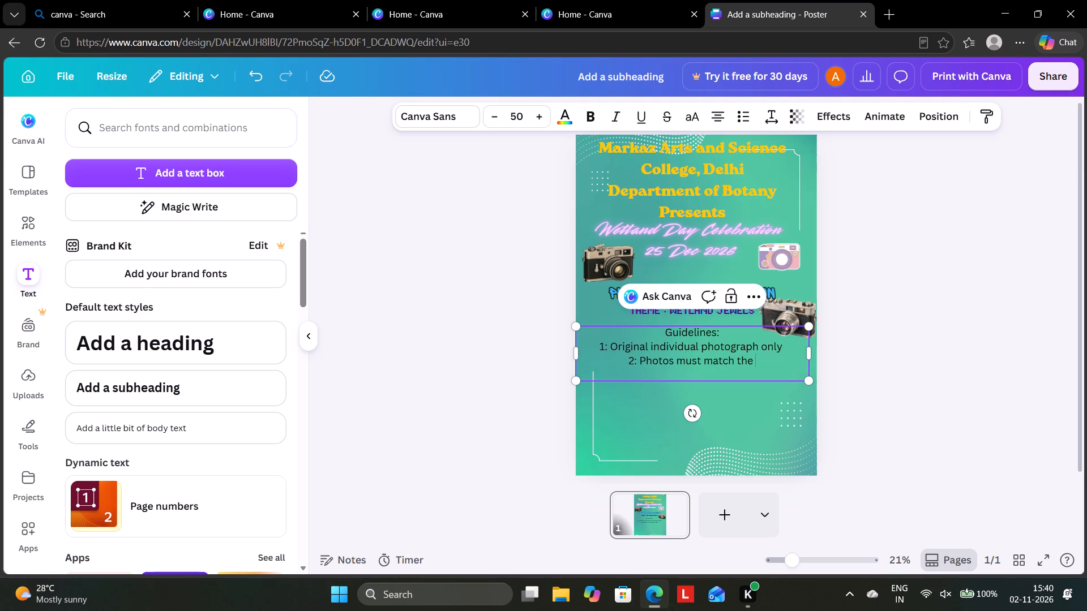
pyautogui.write('given theme')
pyautogui.press('space')
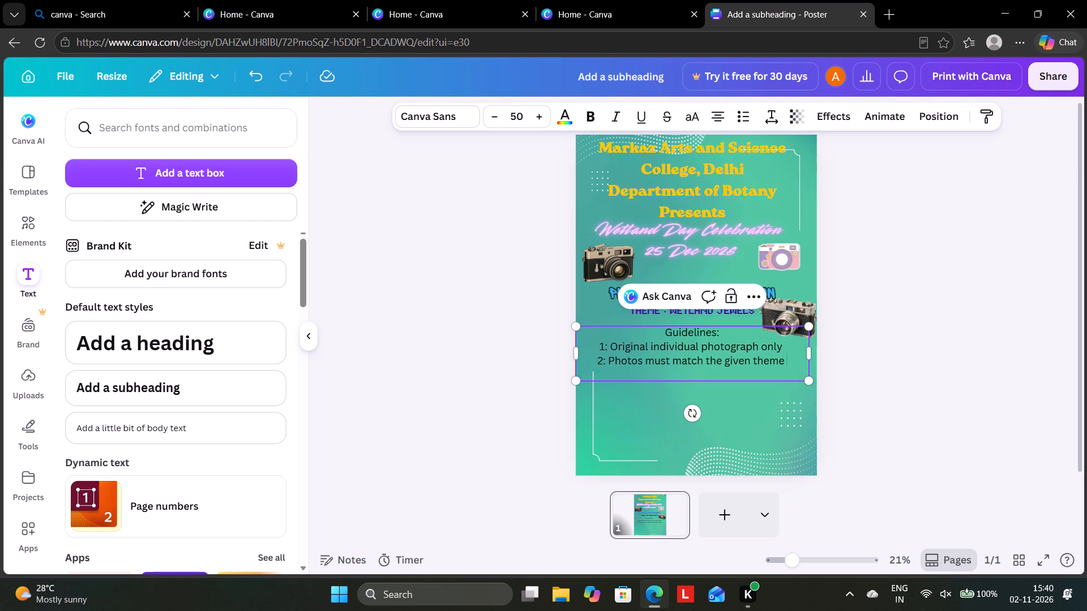
# Add a third guideline on a new line reading "3: Only basic editing allowed".
pyautogui.press('Return')
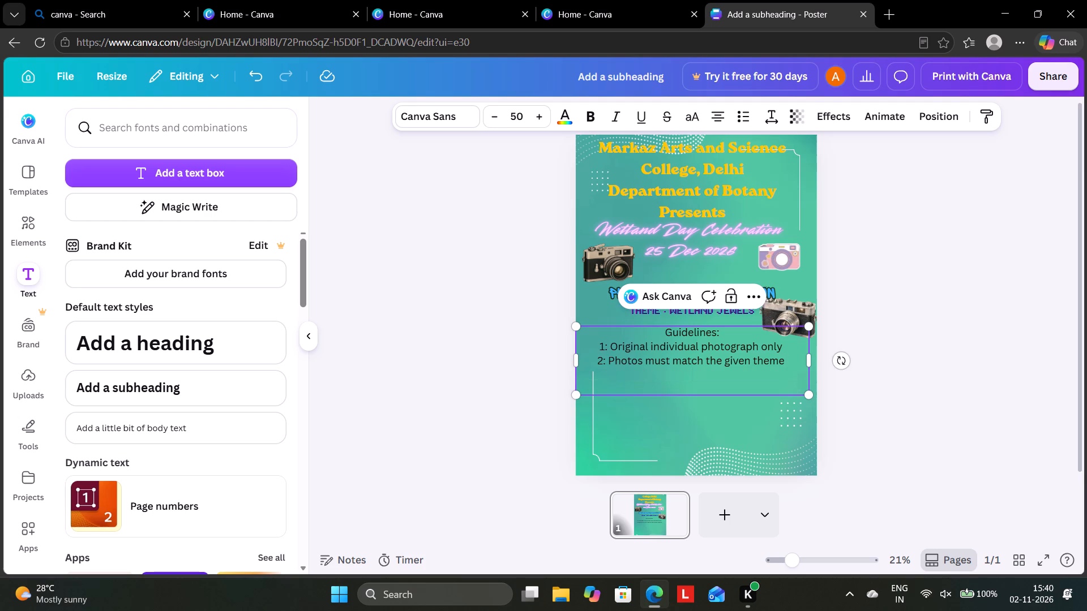
pyautogui.press('3')
pyautogui.write(': onl')
pyautogui.write('y')
pyautogui.press('space')
pyautogui.press('BackSpace')
pyautogui.press('BackSpace')
pyautogui.press('BackSpace')
pyautogui.press('BackSpace')
pyautogui.press('BackSpace')
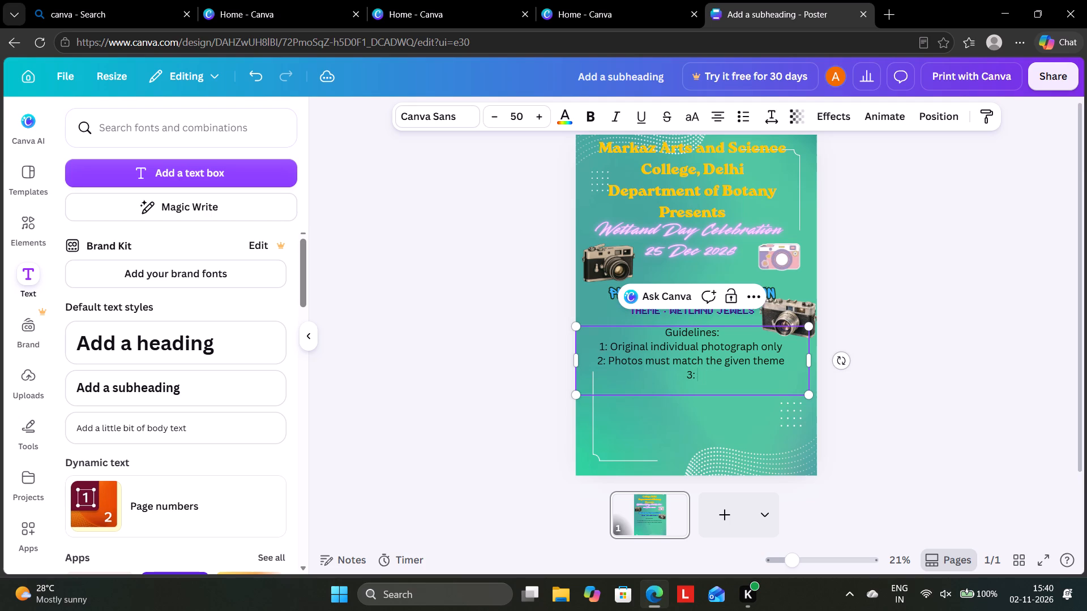
pyautogui.write('Onl')
pyautogui.write('y')
pyautogui.press('space')
pyautogui.write('basic editing')
pyautogui.press('space')
pyautogui.write('allo')
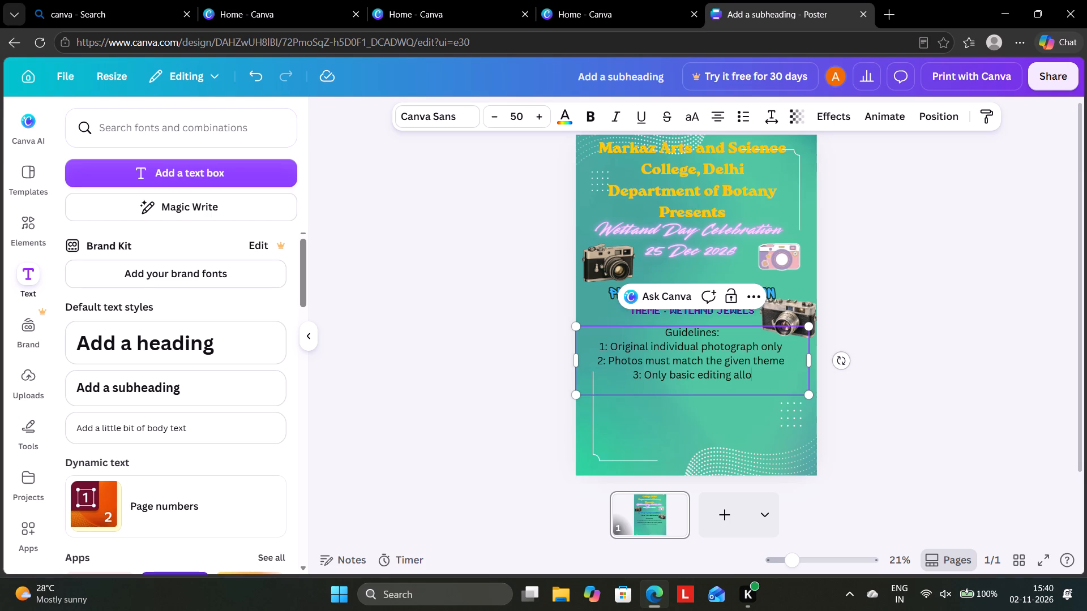
pyautogui.write('wed')
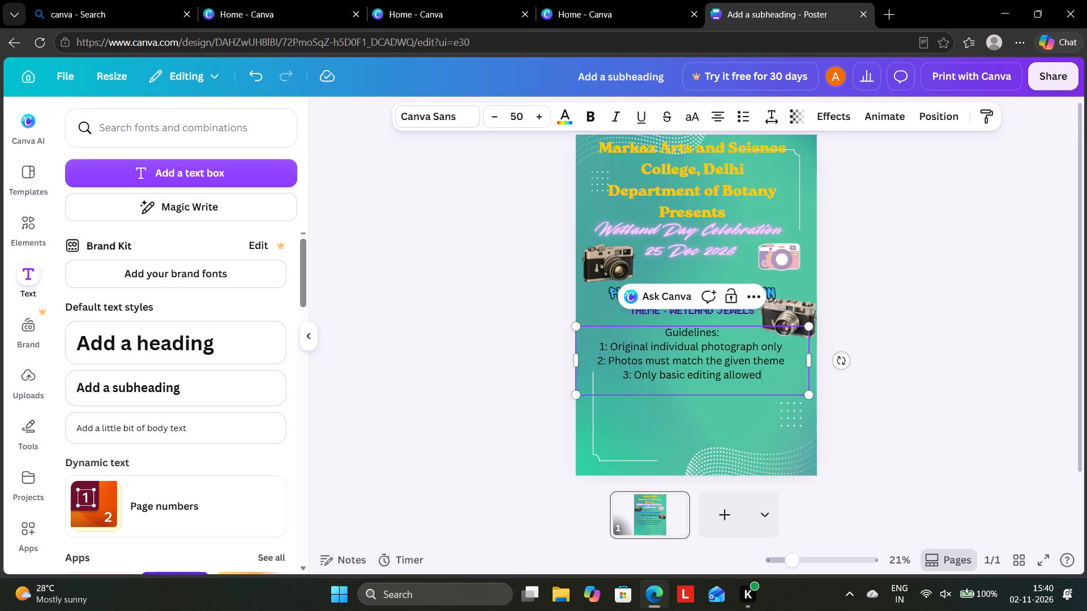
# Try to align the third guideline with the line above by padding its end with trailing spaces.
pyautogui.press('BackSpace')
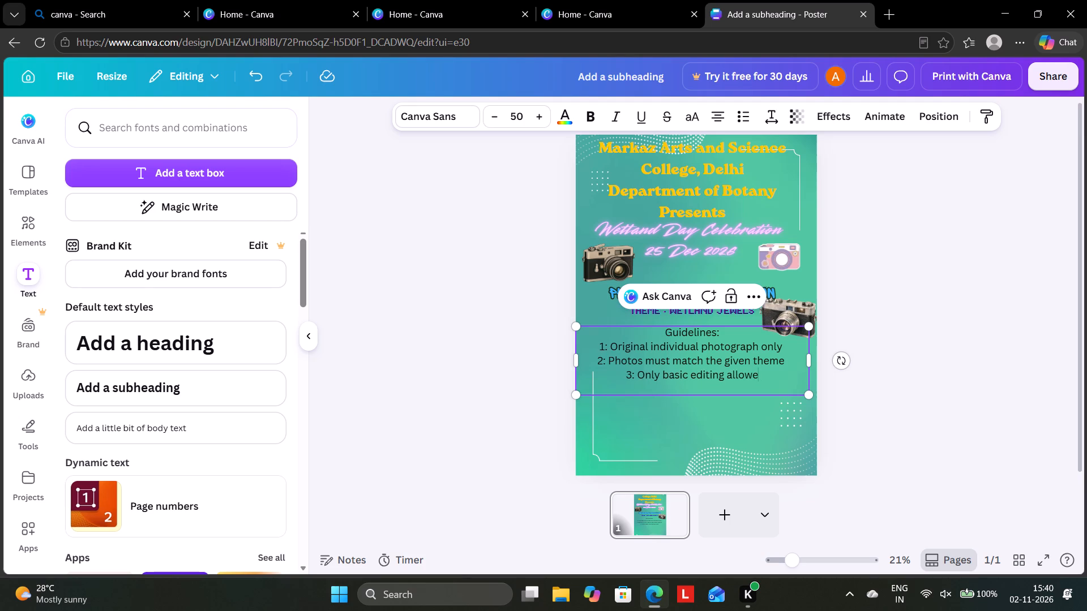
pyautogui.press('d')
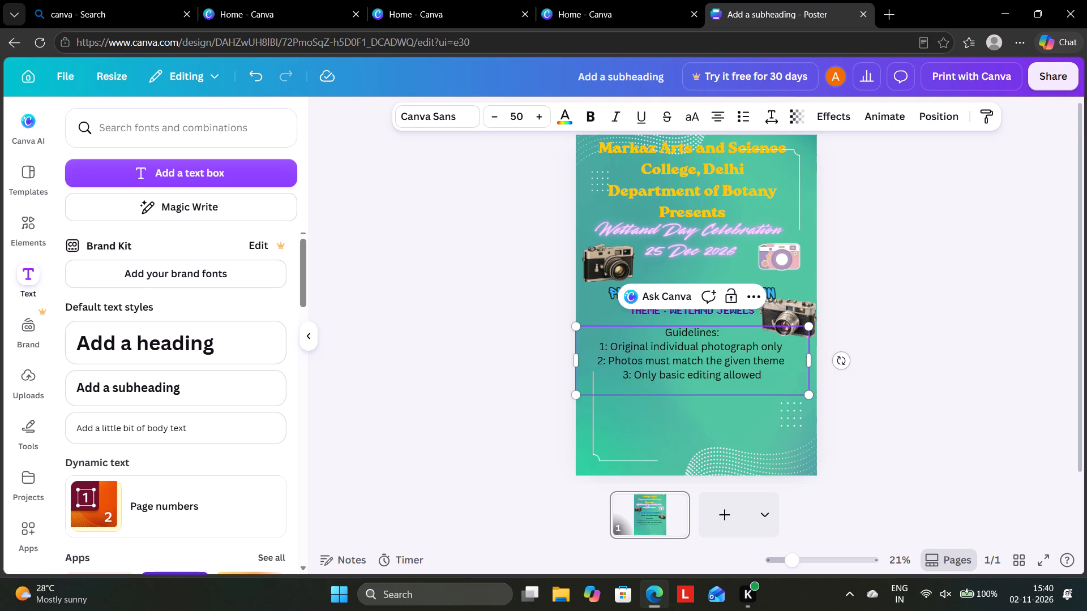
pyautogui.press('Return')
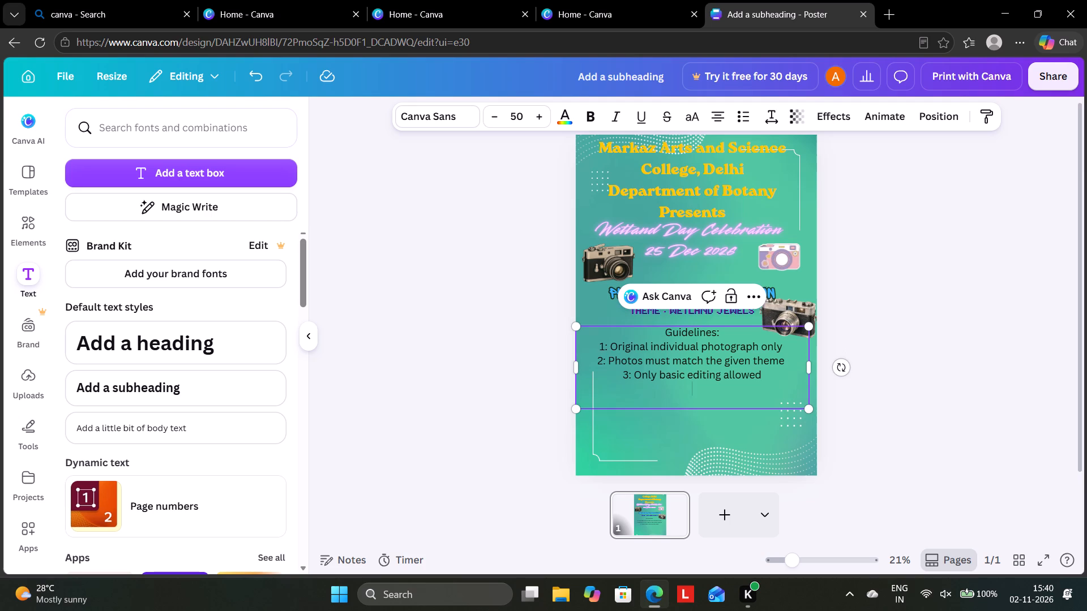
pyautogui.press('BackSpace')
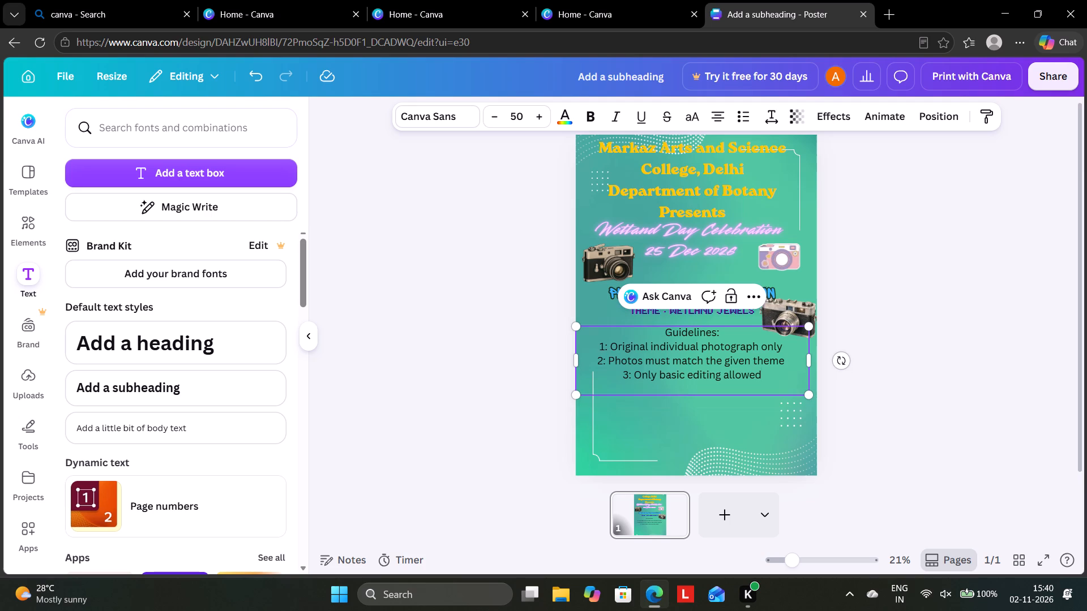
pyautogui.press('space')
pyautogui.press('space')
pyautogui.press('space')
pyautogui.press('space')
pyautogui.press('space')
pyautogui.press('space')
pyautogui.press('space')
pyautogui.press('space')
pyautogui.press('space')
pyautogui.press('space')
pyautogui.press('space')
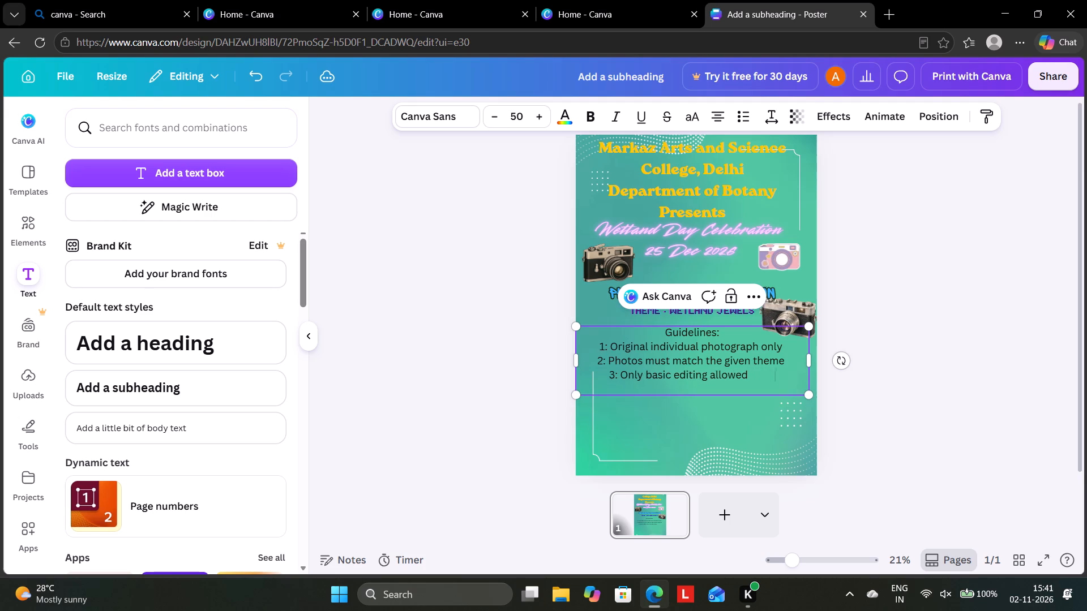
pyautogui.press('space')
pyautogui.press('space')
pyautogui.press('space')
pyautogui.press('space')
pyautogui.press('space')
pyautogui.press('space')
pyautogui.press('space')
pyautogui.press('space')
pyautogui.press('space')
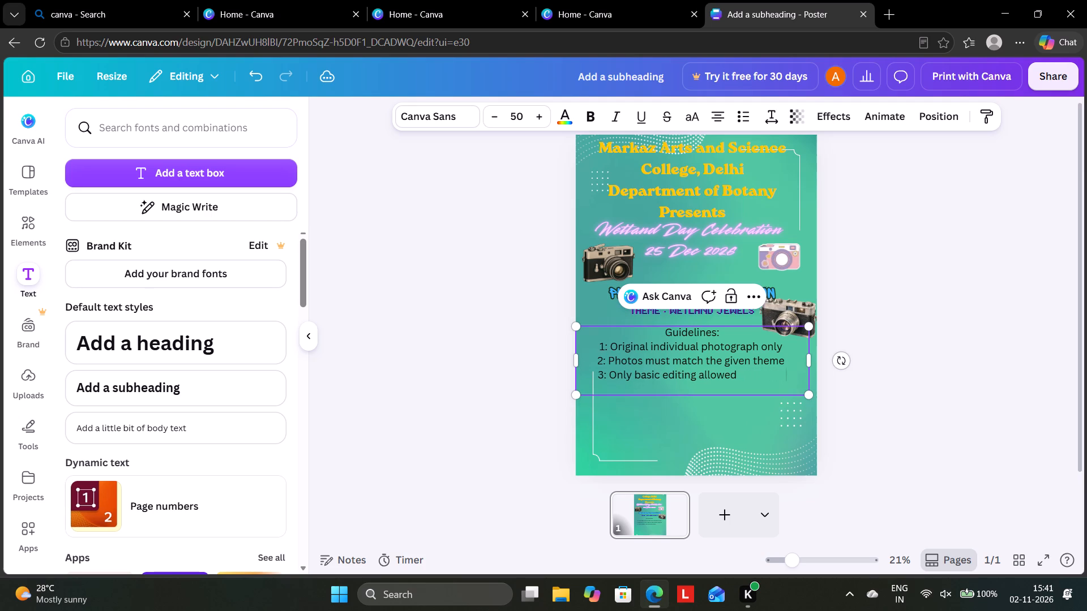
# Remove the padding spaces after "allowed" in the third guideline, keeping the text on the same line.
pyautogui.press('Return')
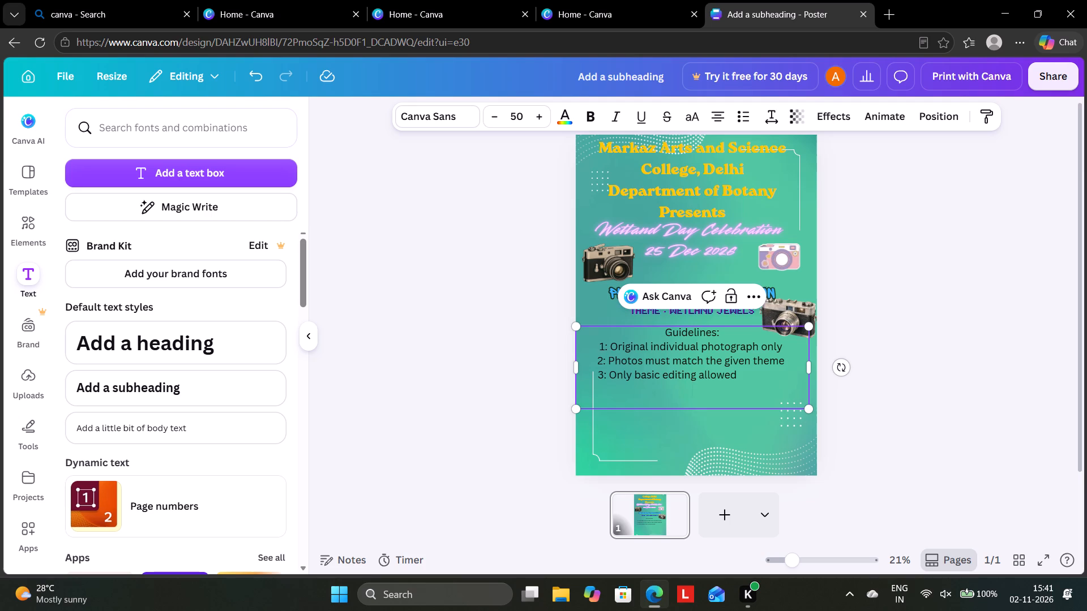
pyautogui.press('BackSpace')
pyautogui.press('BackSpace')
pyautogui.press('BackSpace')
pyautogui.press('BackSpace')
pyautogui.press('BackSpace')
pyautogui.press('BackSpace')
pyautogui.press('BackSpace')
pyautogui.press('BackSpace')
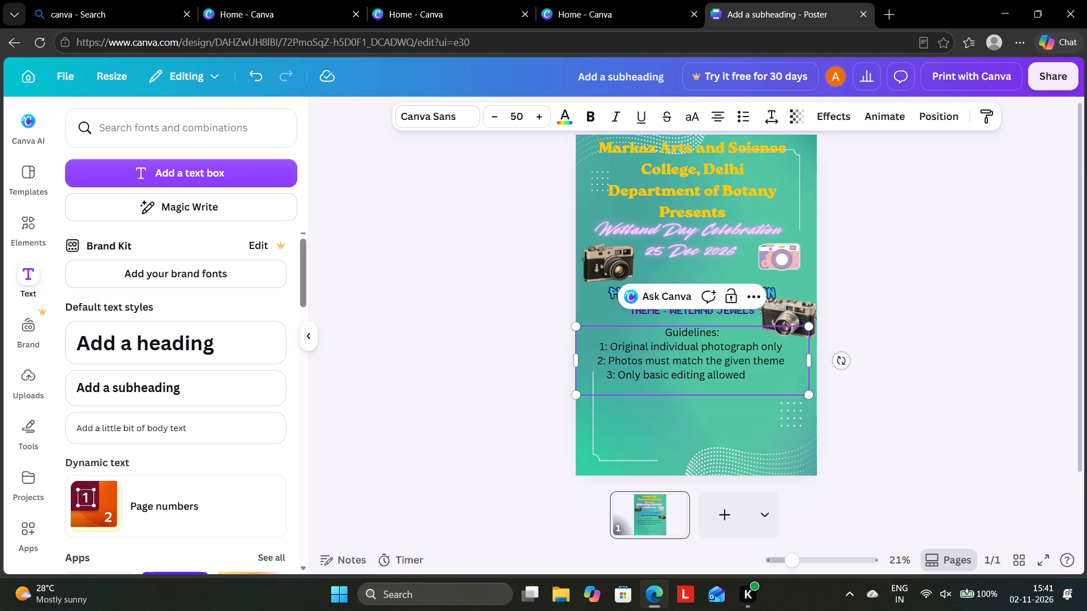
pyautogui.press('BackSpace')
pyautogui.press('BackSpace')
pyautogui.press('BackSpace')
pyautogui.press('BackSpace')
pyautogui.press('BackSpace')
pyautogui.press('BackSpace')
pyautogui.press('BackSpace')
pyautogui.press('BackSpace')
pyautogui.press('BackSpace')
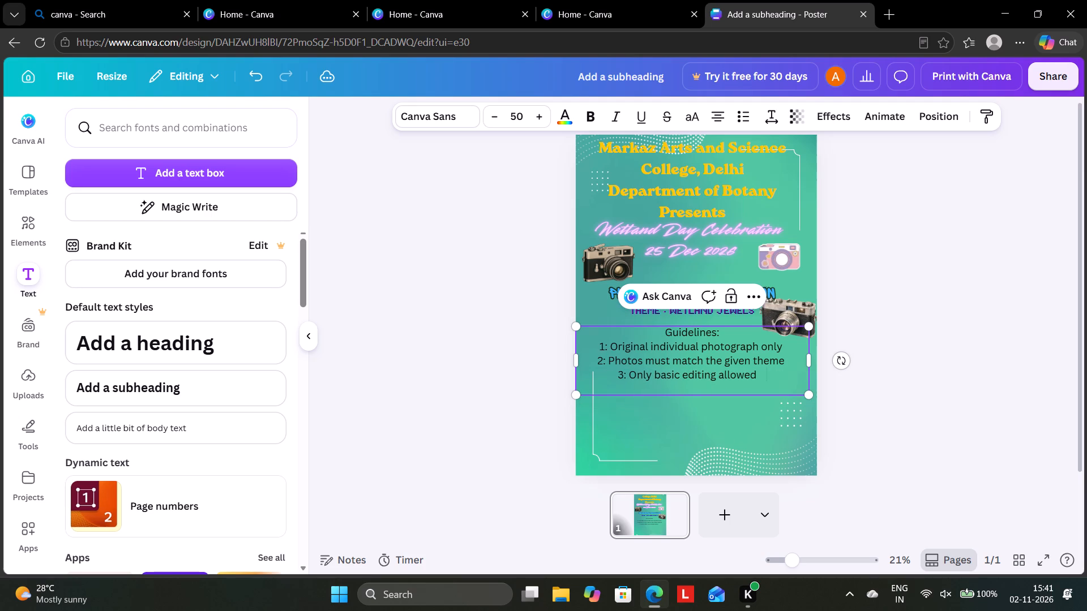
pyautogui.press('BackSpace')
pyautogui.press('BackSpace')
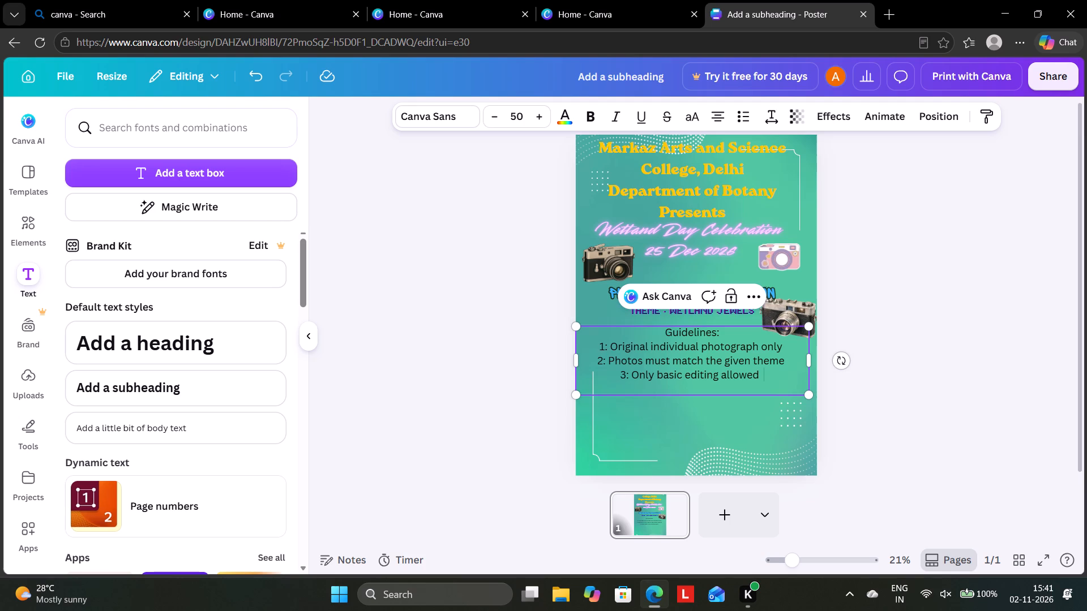
# Append "(drop , contrast and colour )" after "Only basic editing allowed" in the third guideline.
pyautogui.hotkey('shift', '(')
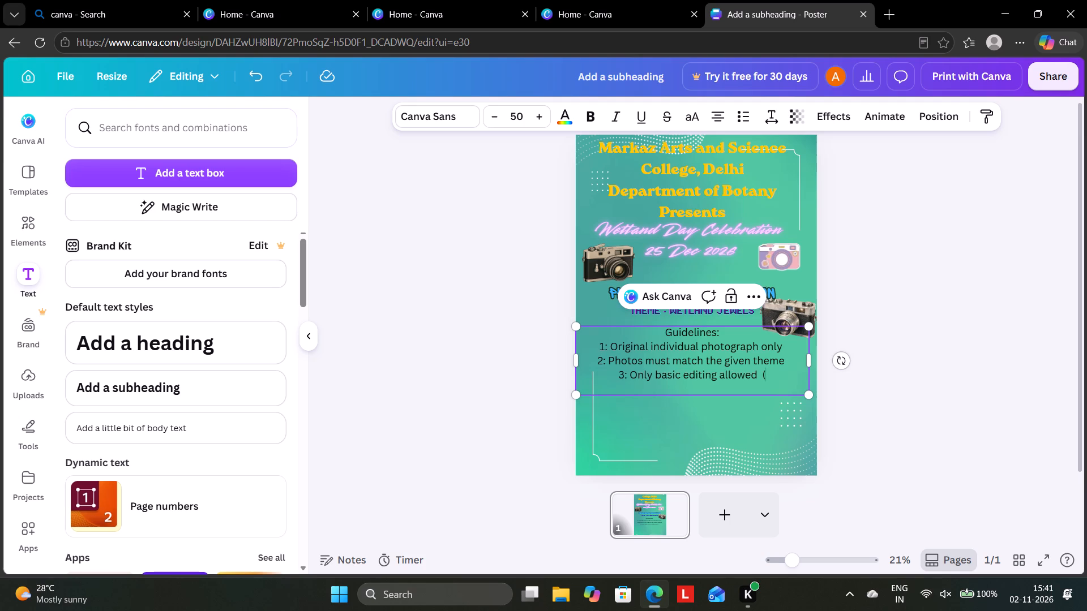
pyautogui.write('dro')
pyautogui.write('p')
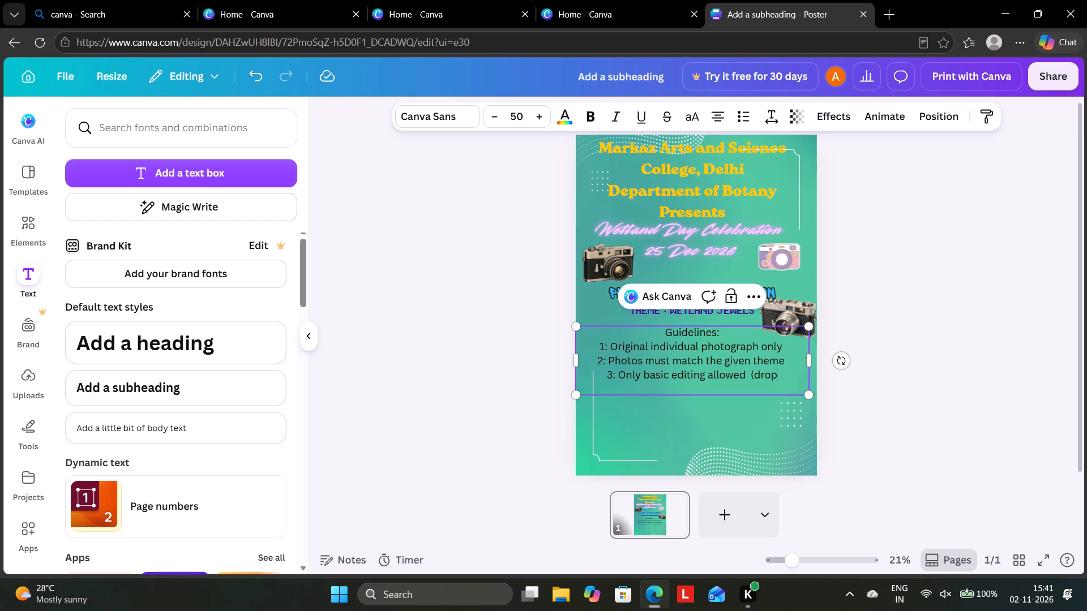
pyautogui.press('space')
pyautogui.write('con')
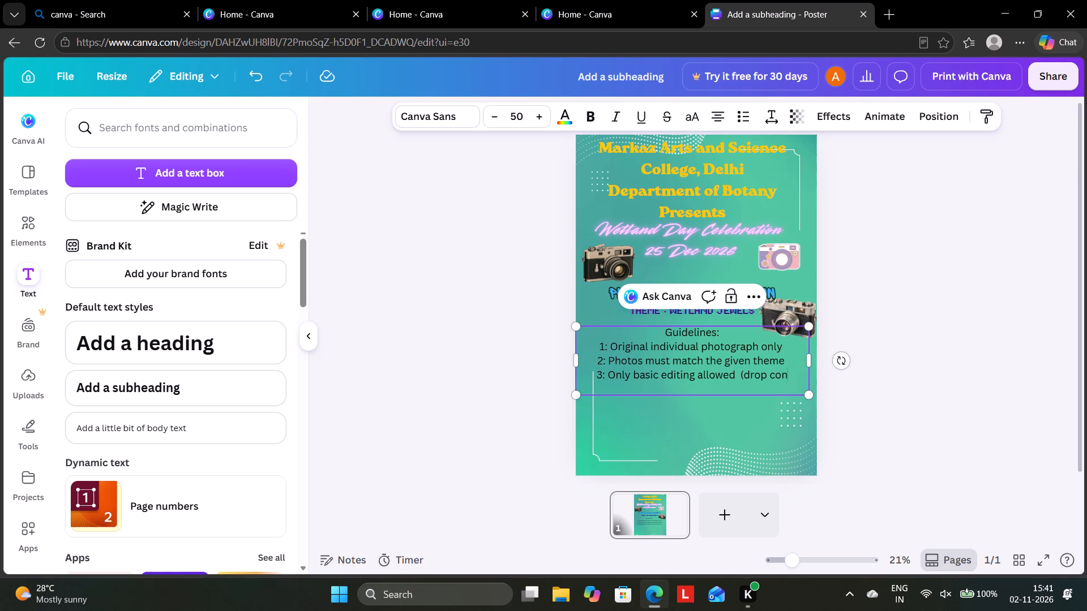
pyautogui.press('BackSpace')
pyautogui.press('BackSpace')
pyautogui.press('BackSpace')
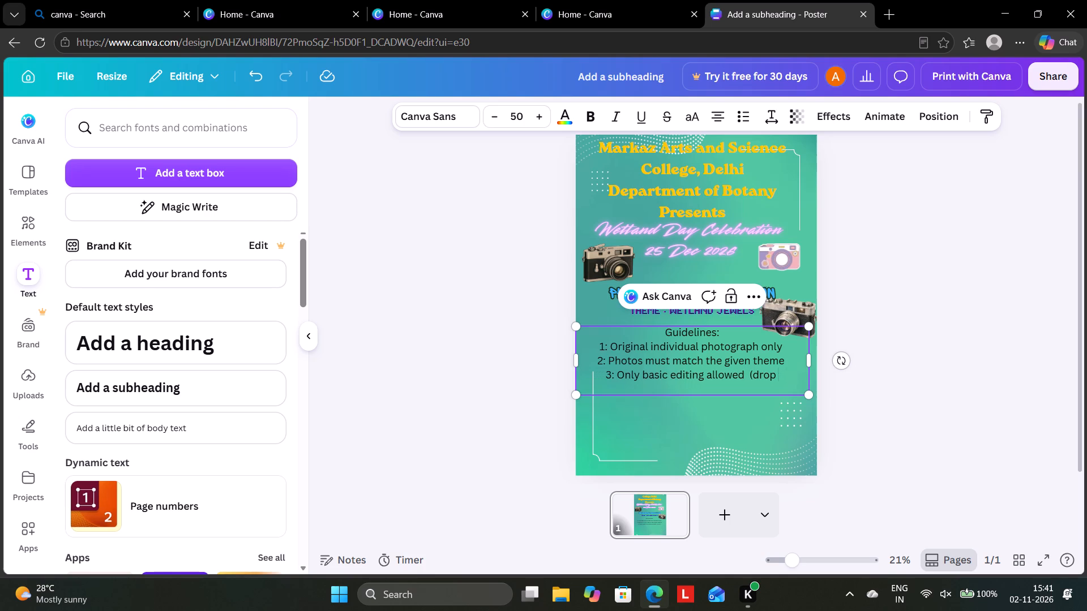
pyautogui.write(', conte')
pyautogui.press('BackSpace')
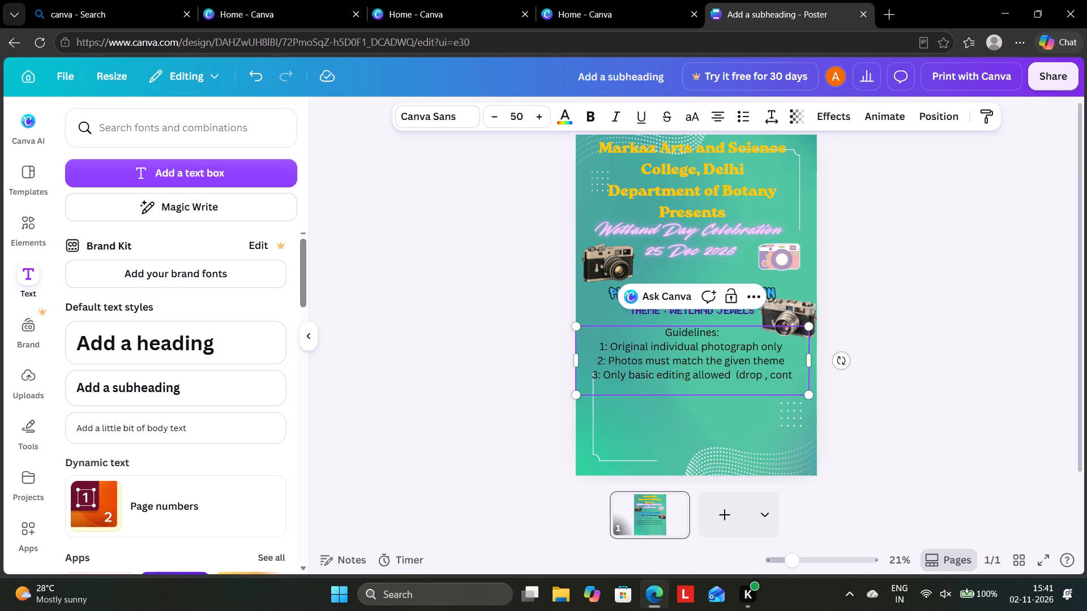
pyautogui.write('rast')
pyautogui.press('space')
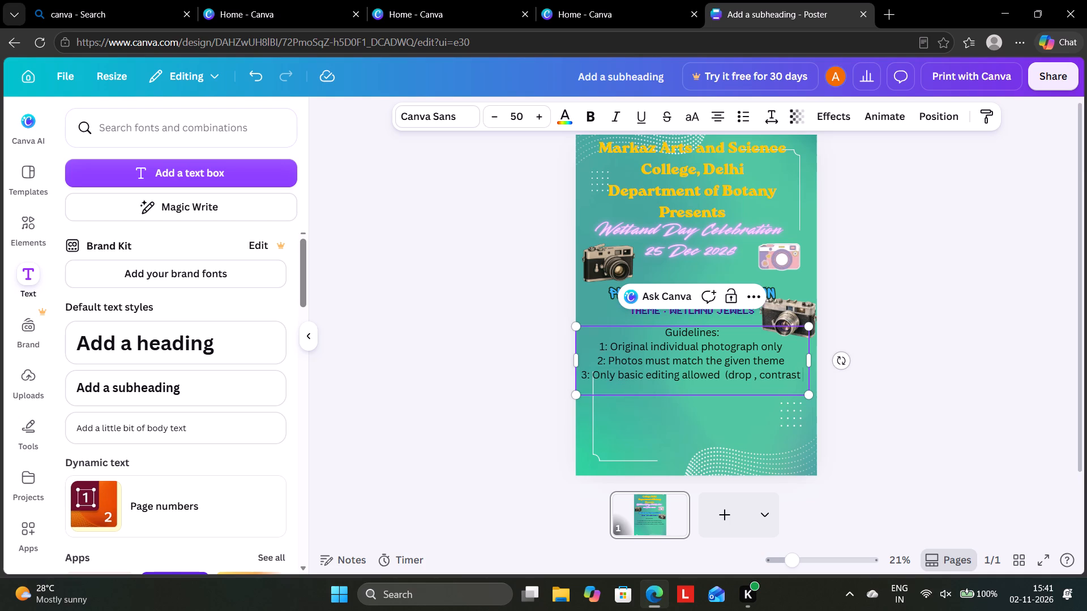
pyautogui.write('and')
pyautogui.press('space')
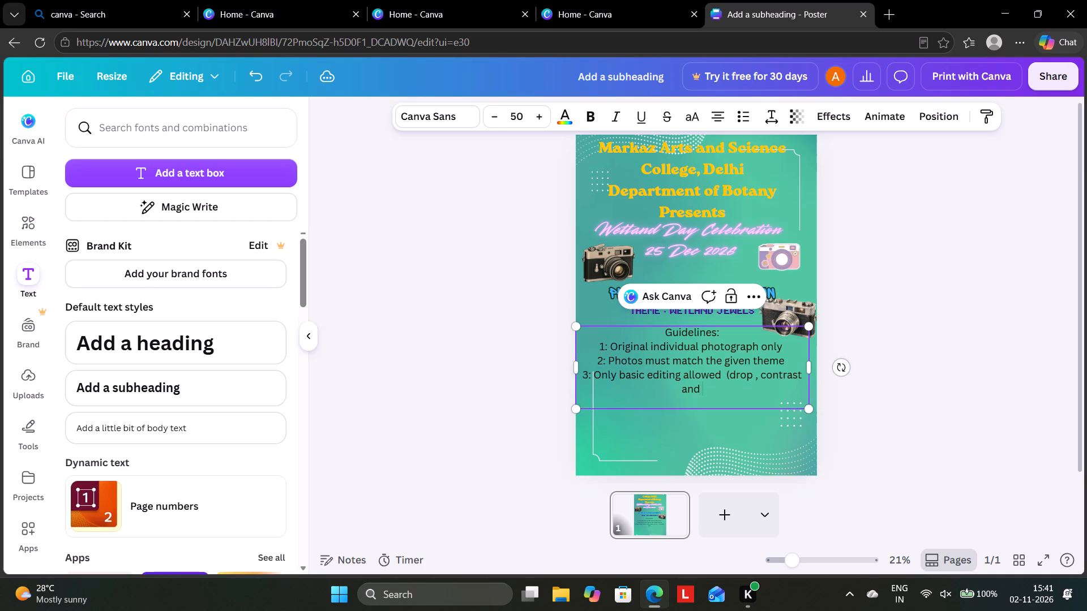
pyautogui.write('colour')
pyautogui.press('space')
pyautogui.hotkey('shift', ')')
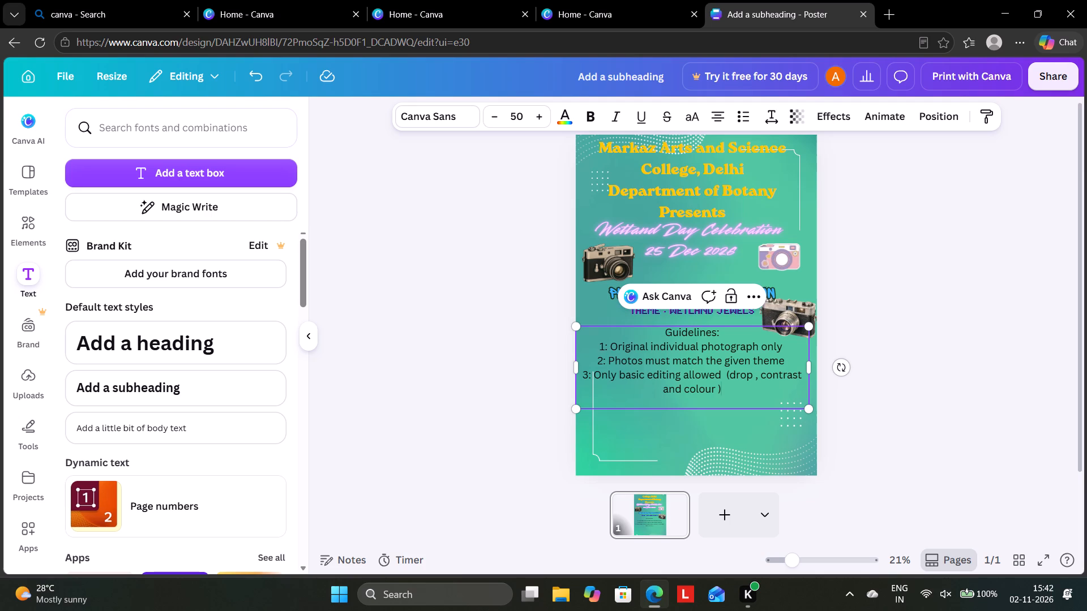
# Add a fourth guideline on a new line reading "4: Format jpg / png".
pyautogui.press('Return')
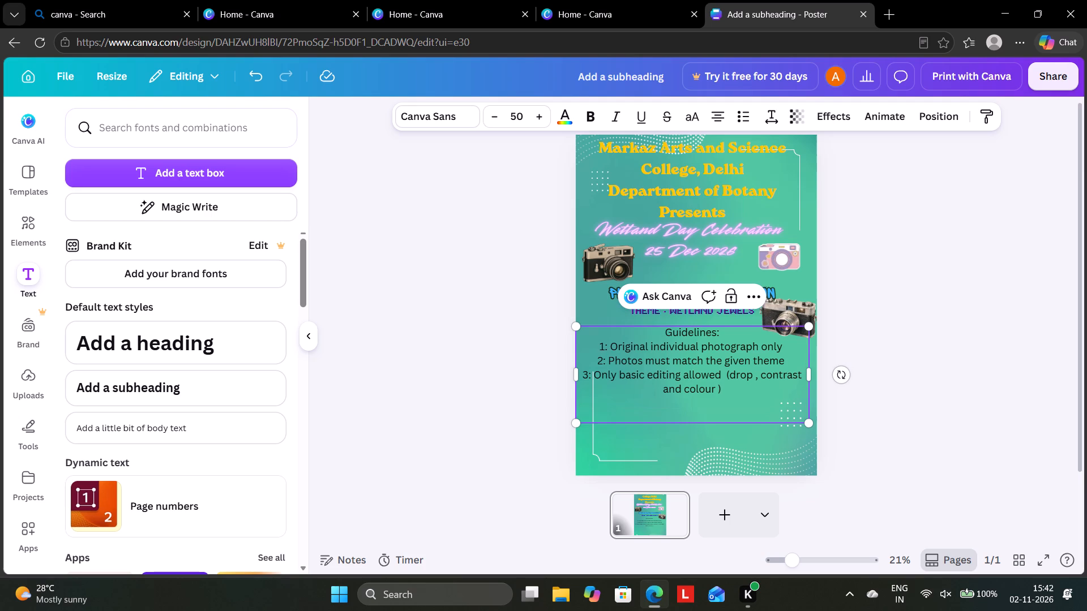
pyautogui.press('4')
pyautogui.hotkey('shift', ':')
pyautogui.press('space')
pyautogui.write('For')
pyautogui.write('mat')
pyautogui.press('space')
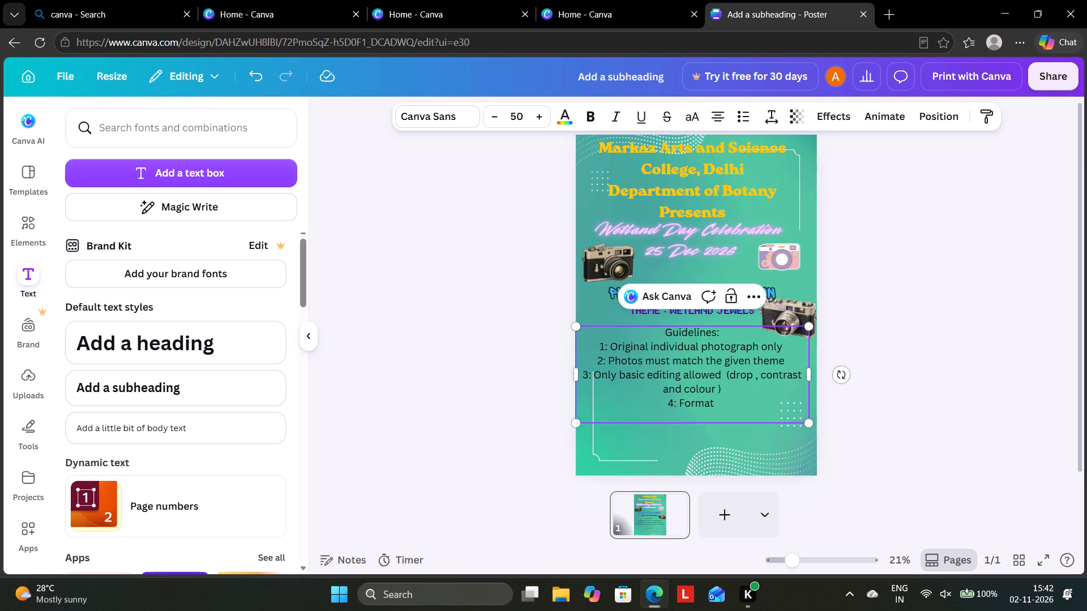
pyautogui.write('jpg')
pyautogui.press('space')
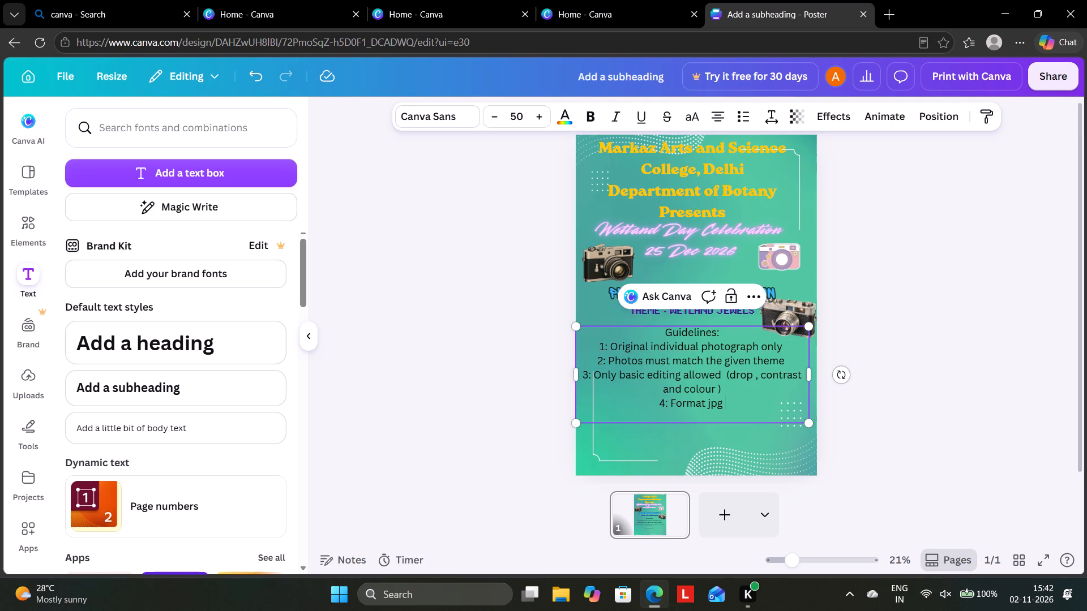
pyautogui.press('/')
pyautogui.press('space')
pyautogui.write('pm')
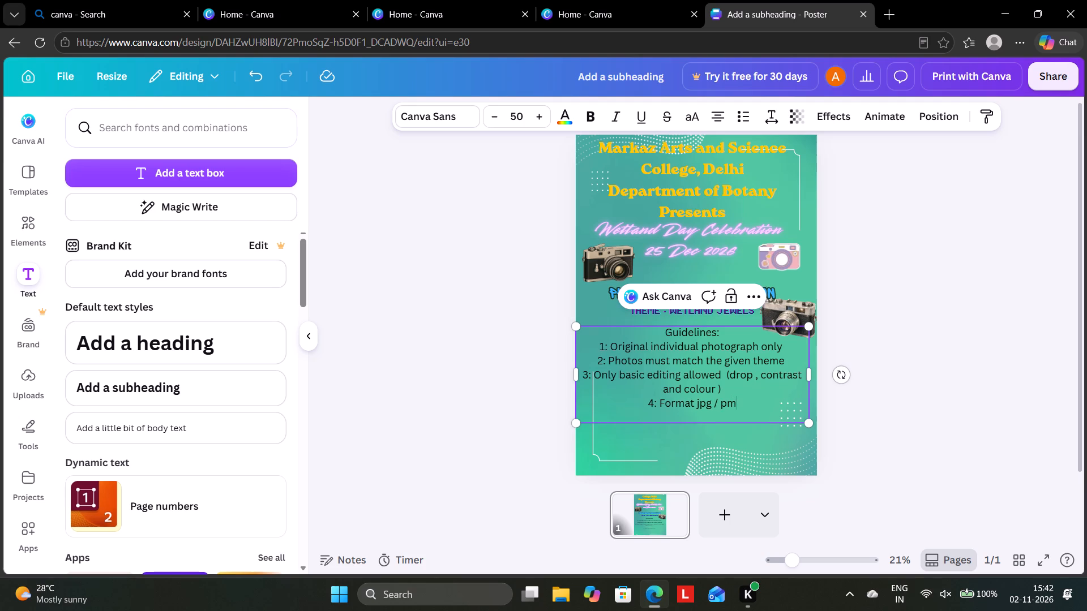
pyautogui.press('BackSpace')
pyautogui.press('m')
pyautogui.press('BackSpace')
pyautogui.write('nd')
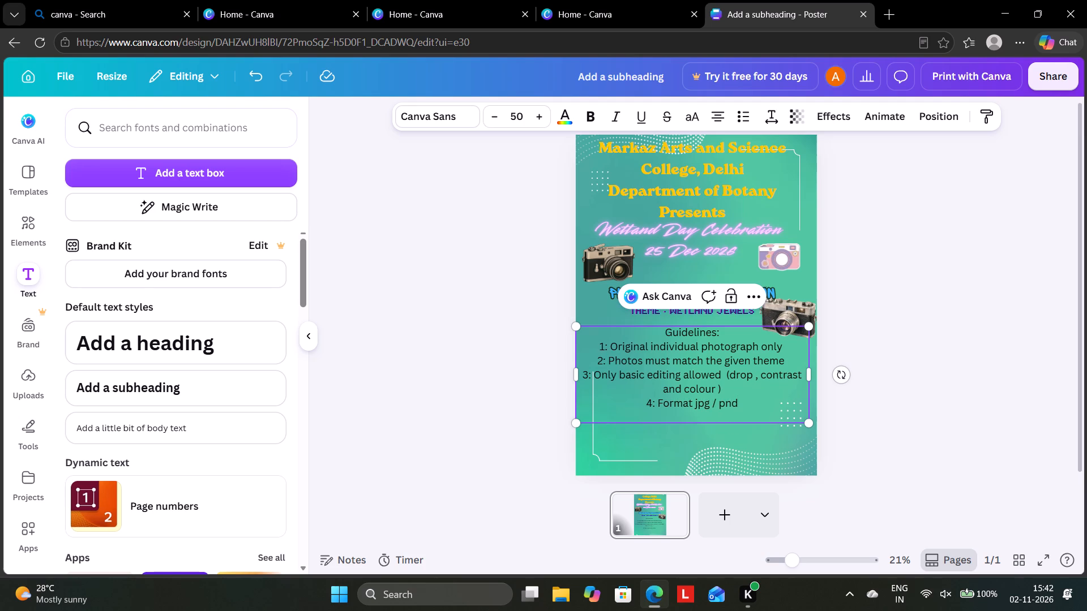
pyautogui.press('BackSpace')
pyautogui.press('g')
# Extend the fourth guideline after "png" with ", high resolution (min 2mb)".
pyautogui.write(', high')
pyautogui.press('space')
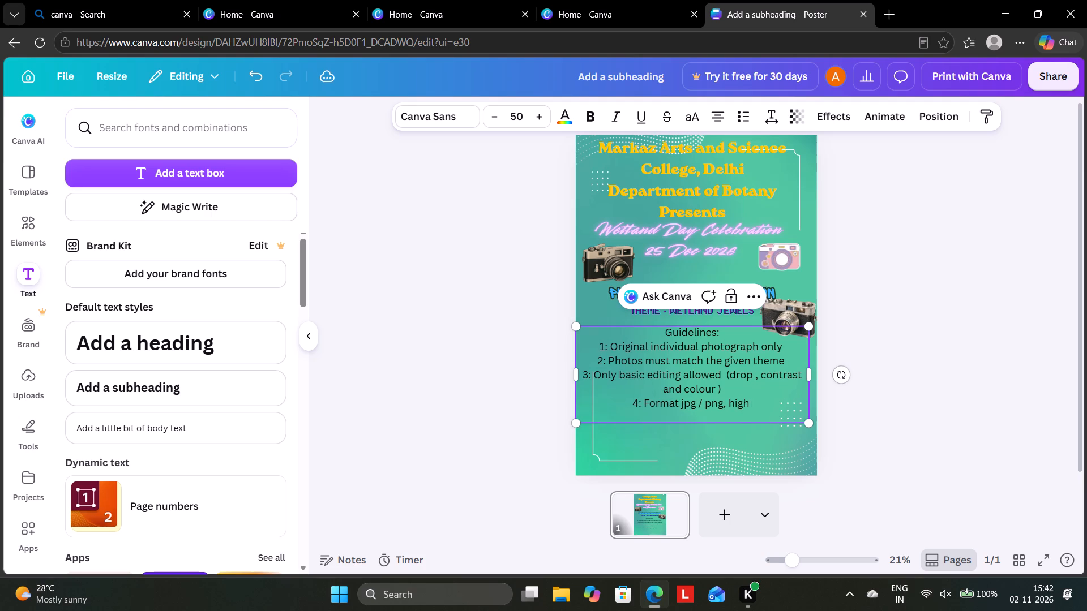
pyautogui.write('resolution')
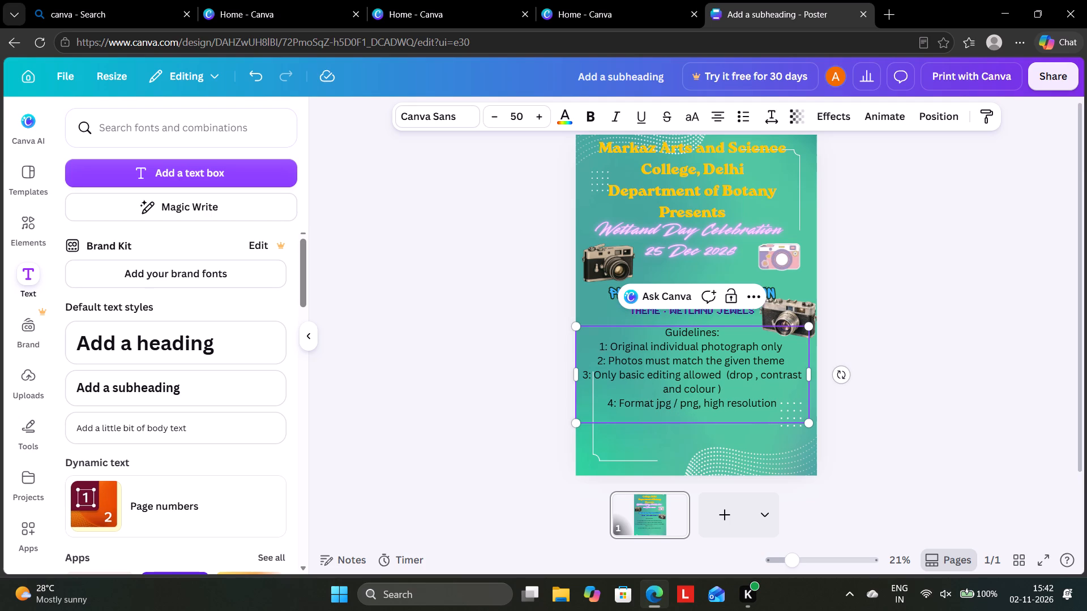
pyautogui.press('space')
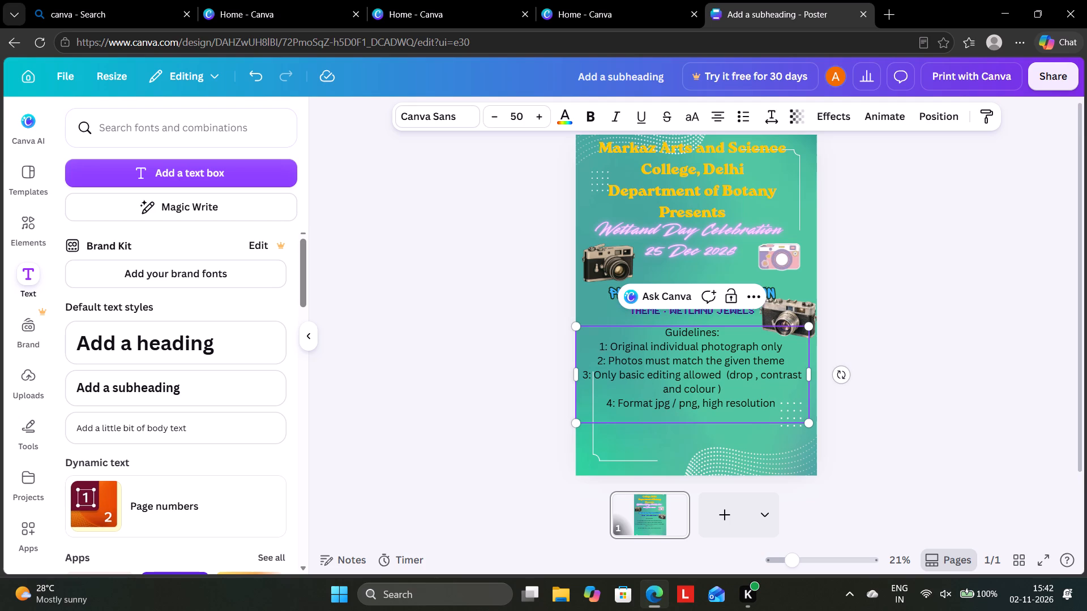
pyautogui.write('(min')
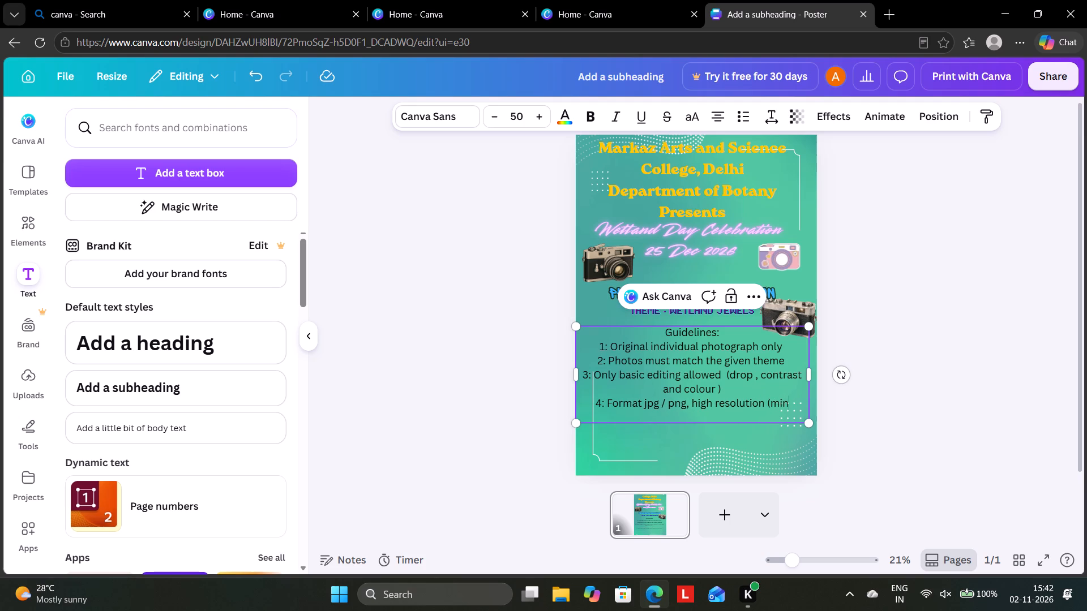
pyautogui.press('space')
pyautogui.press('2')
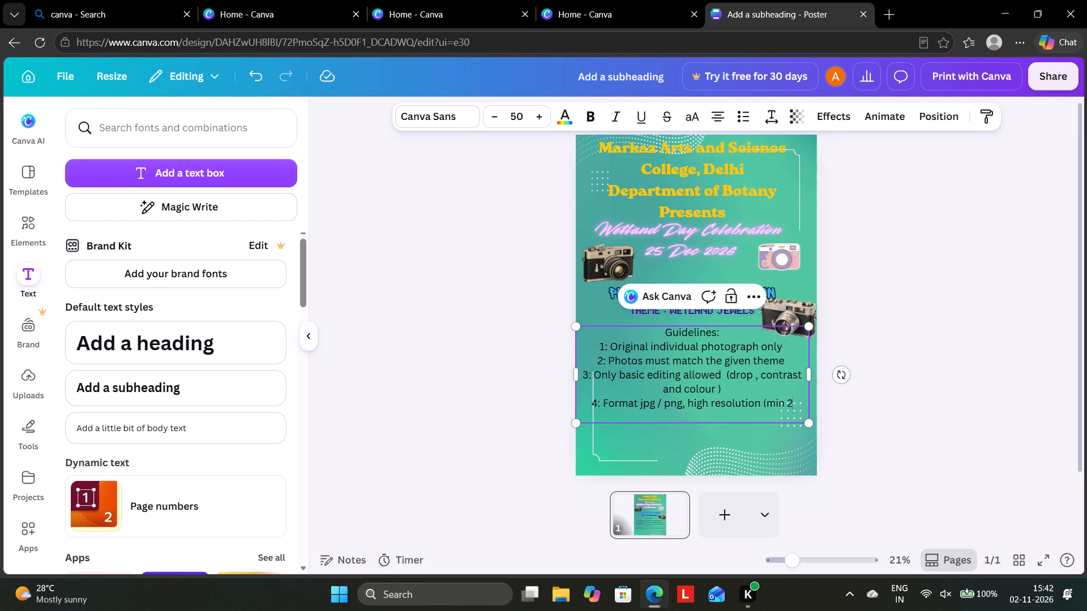
pyautogui.write('ms')
pyautogui.press('space')
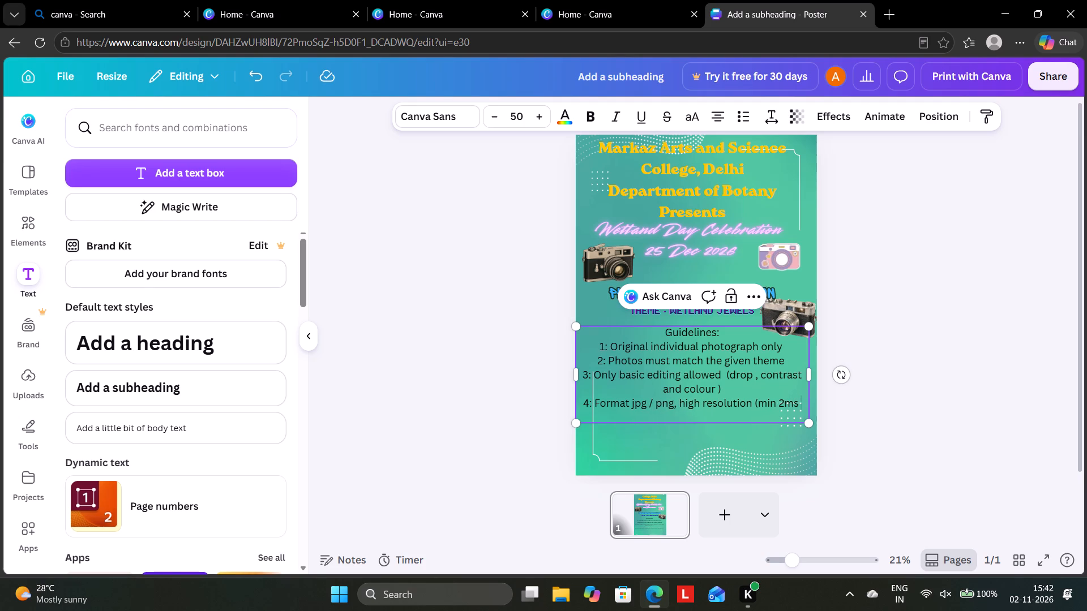
pyautogui.press('BackSpace')
pyautogui.press('BackSpace')
pyautogui.press('b')
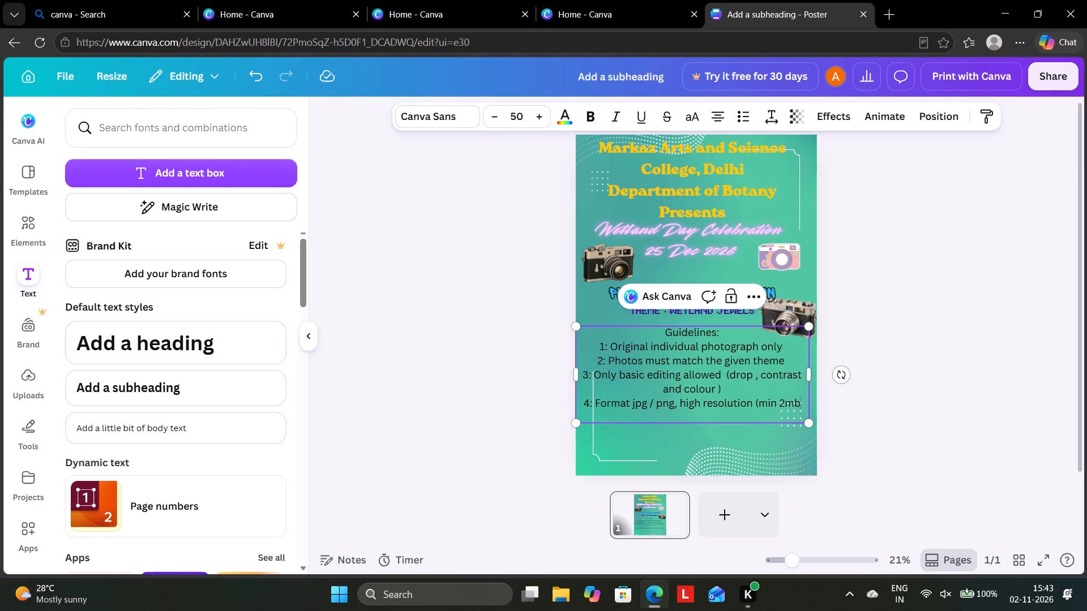
pyautogui.hotkey('shift', ')')
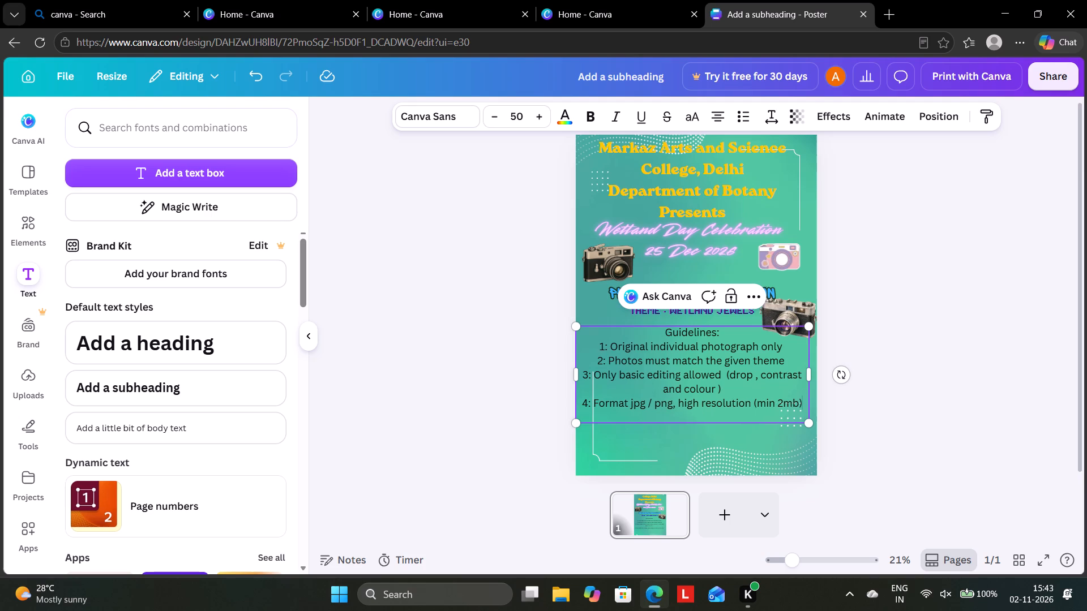
# Start a new line below the fourth guideline.
pyautogui.press('Return')
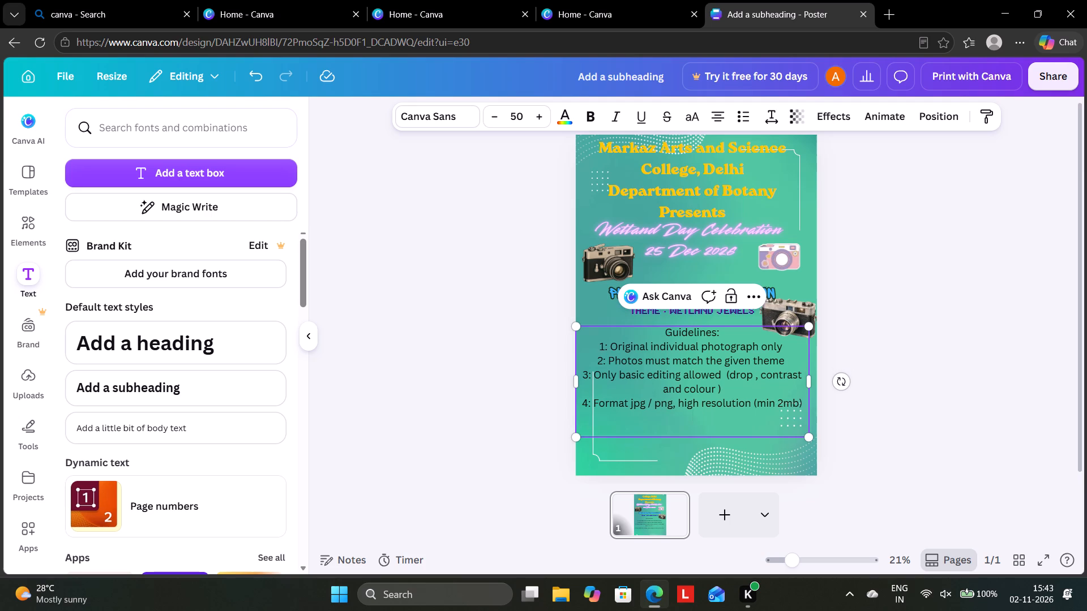
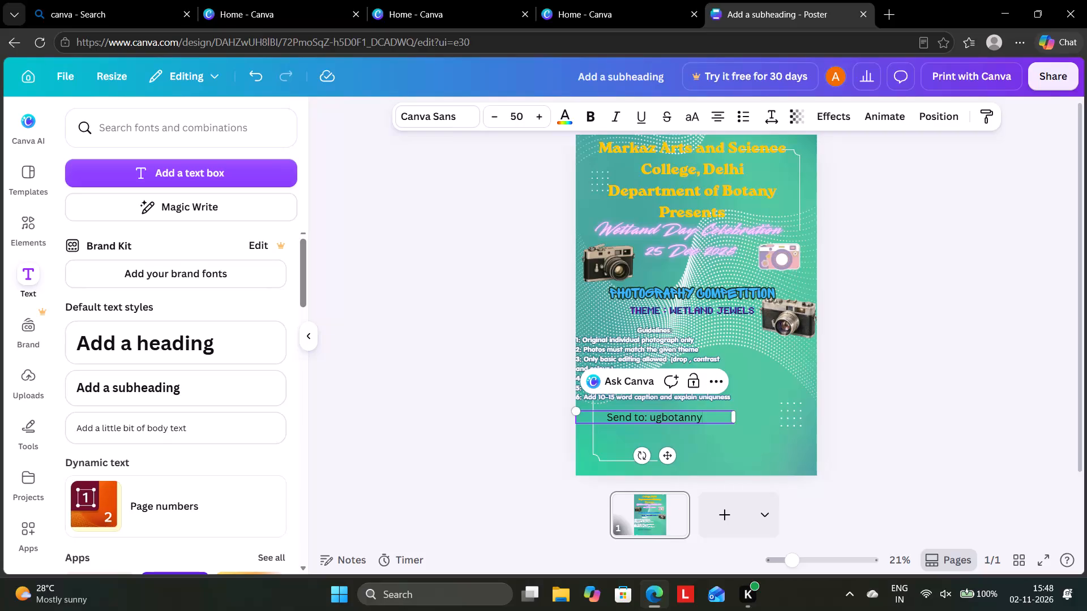
# Complete the submission e-mail address in the "Send to:" line below the guidelines.
pyautogui.write('marka')
pyautogui.press('z')
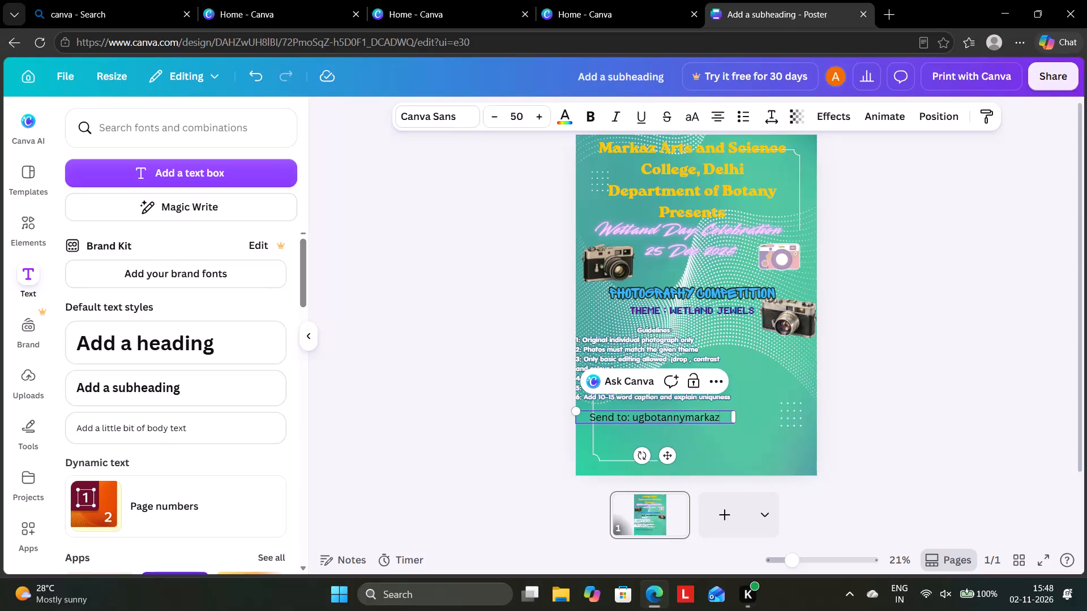
pyautogui.write('.com')
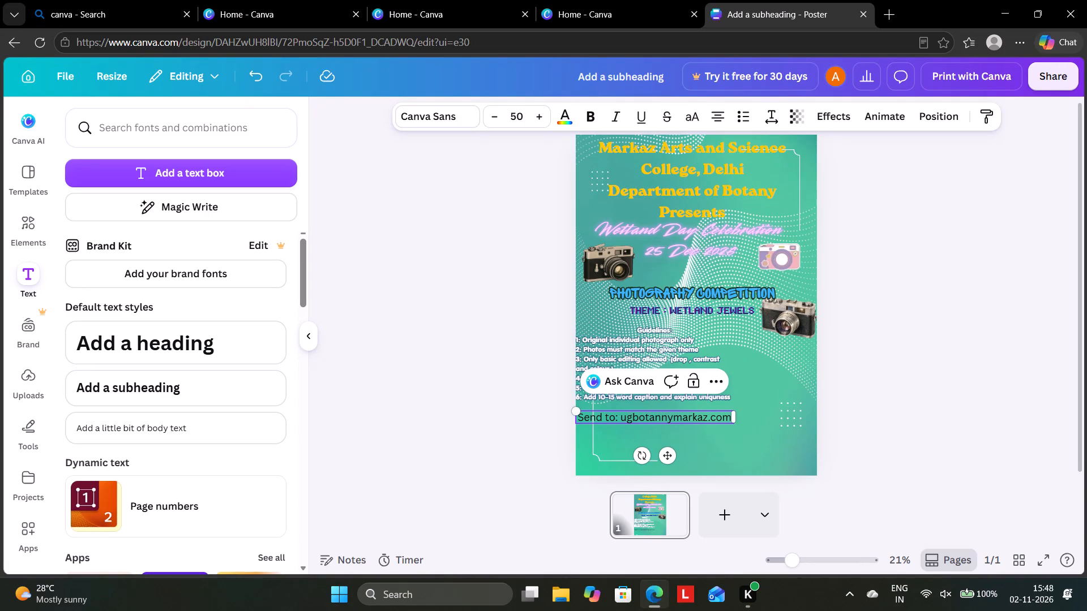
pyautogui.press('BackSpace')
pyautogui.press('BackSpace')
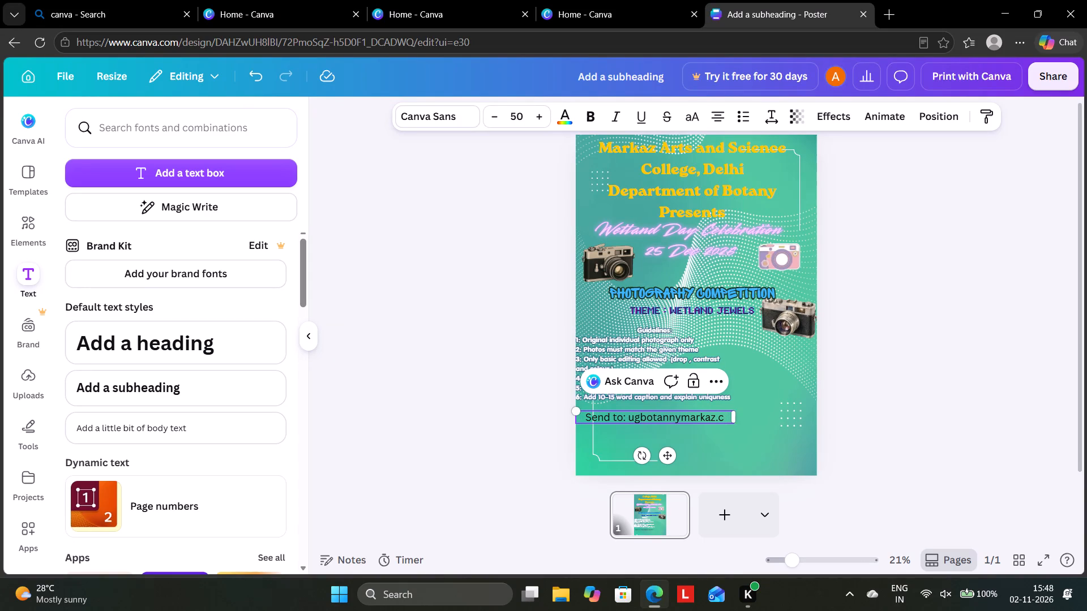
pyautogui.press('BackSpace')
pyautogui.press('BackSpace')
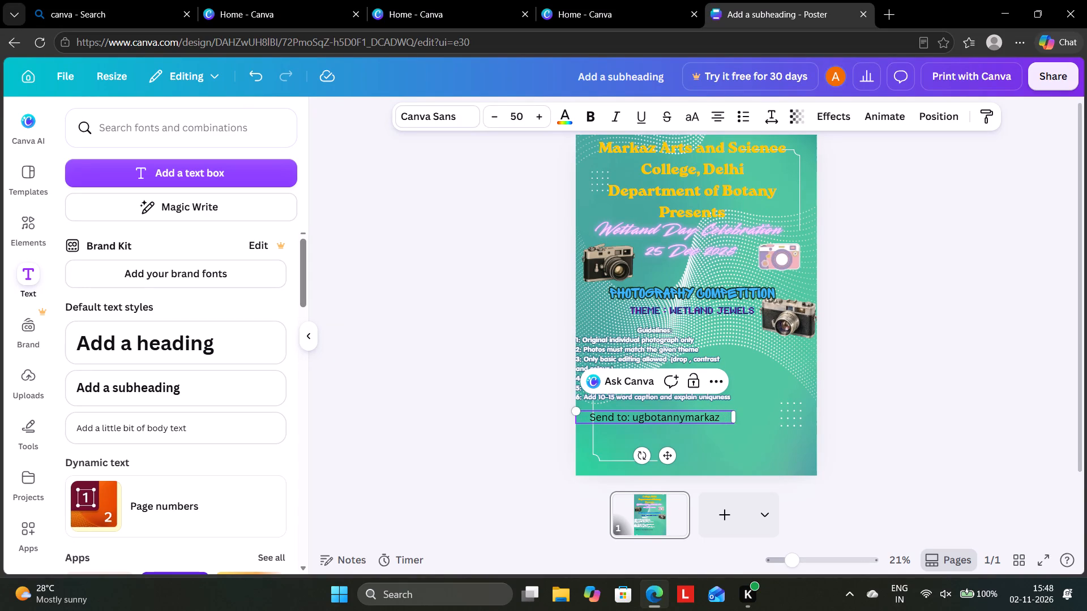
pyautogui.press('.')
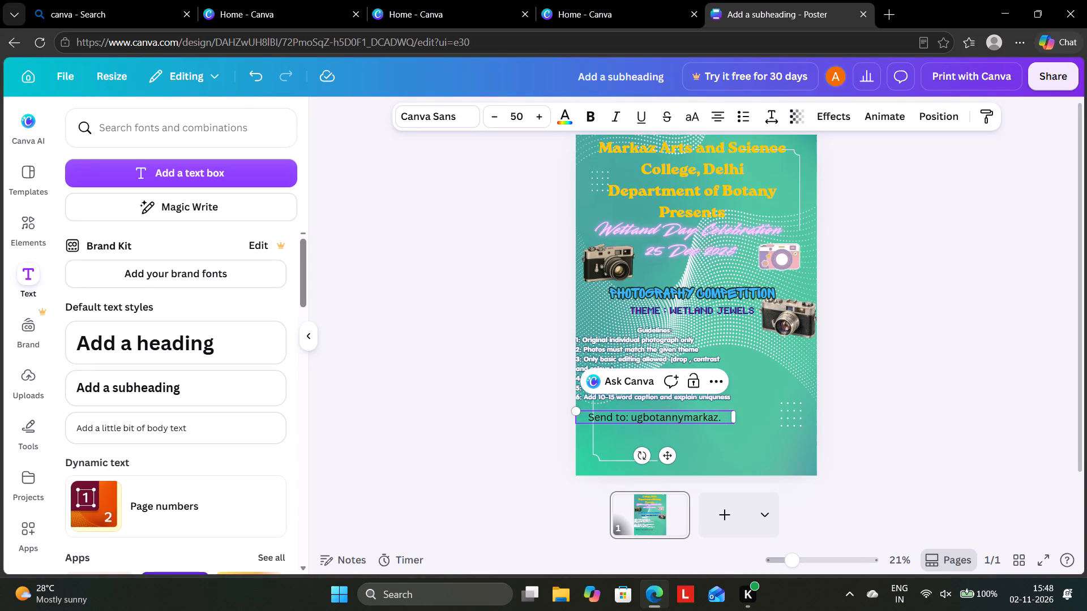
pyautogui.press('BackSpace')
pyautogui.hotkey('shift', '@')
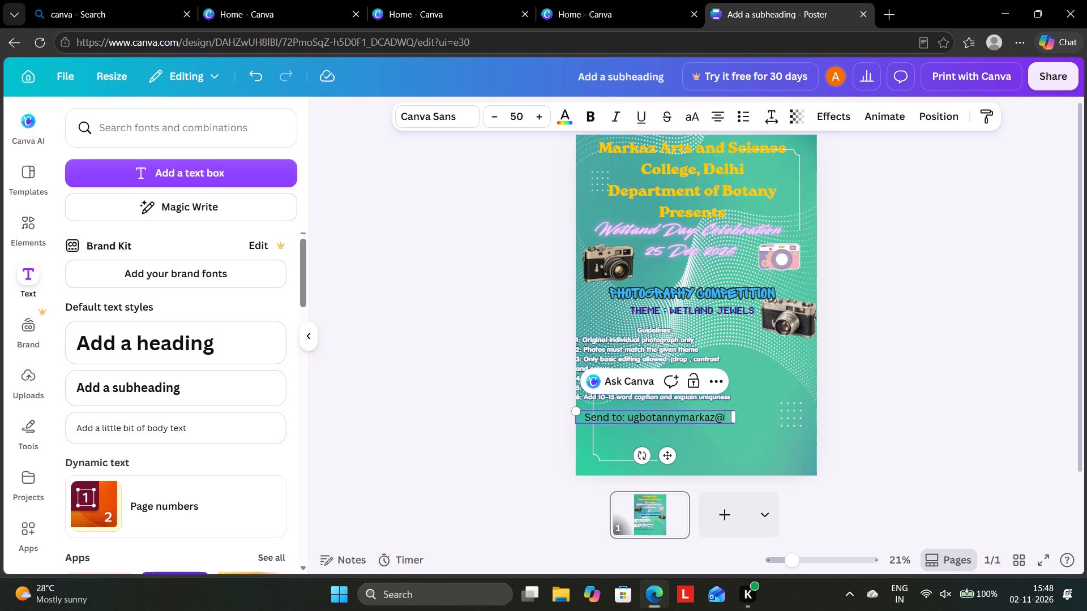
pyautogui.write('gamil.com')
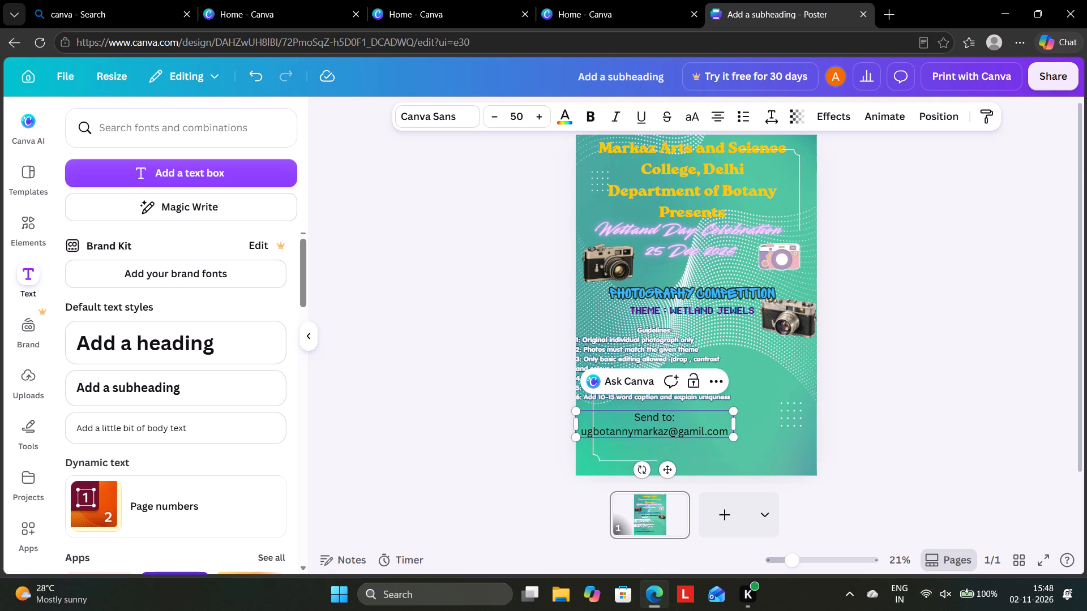
# Open the text colour choices for the "Send to:" text box.
pyautogui.click(562, 115)
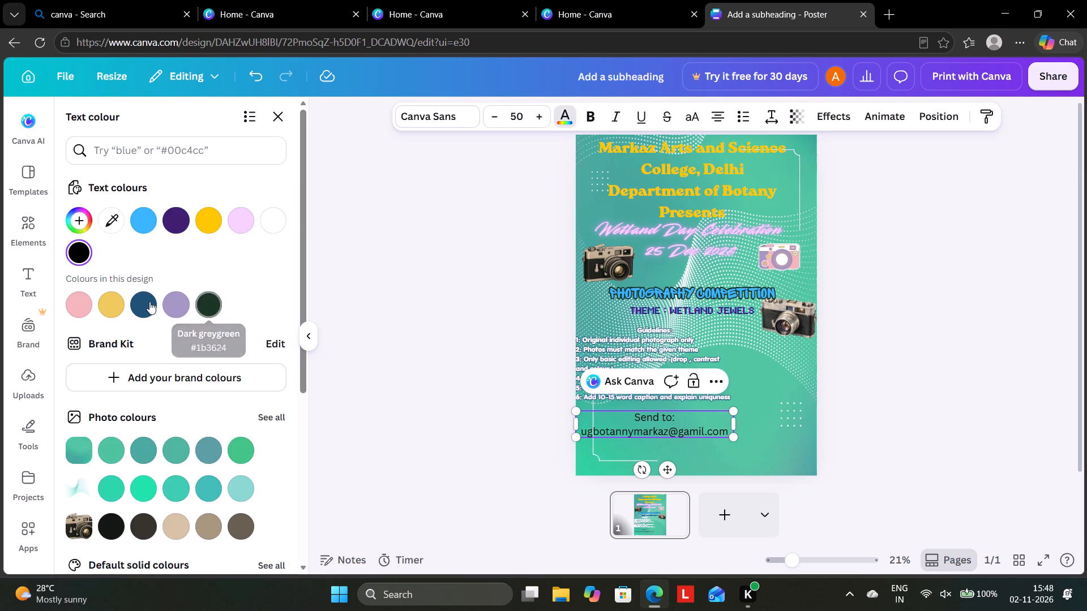
# Recolour the "Send to:" text dark blue using the colours already in the design.
pyautogui.click(150, 300)
pyautogui.click(174, 554)
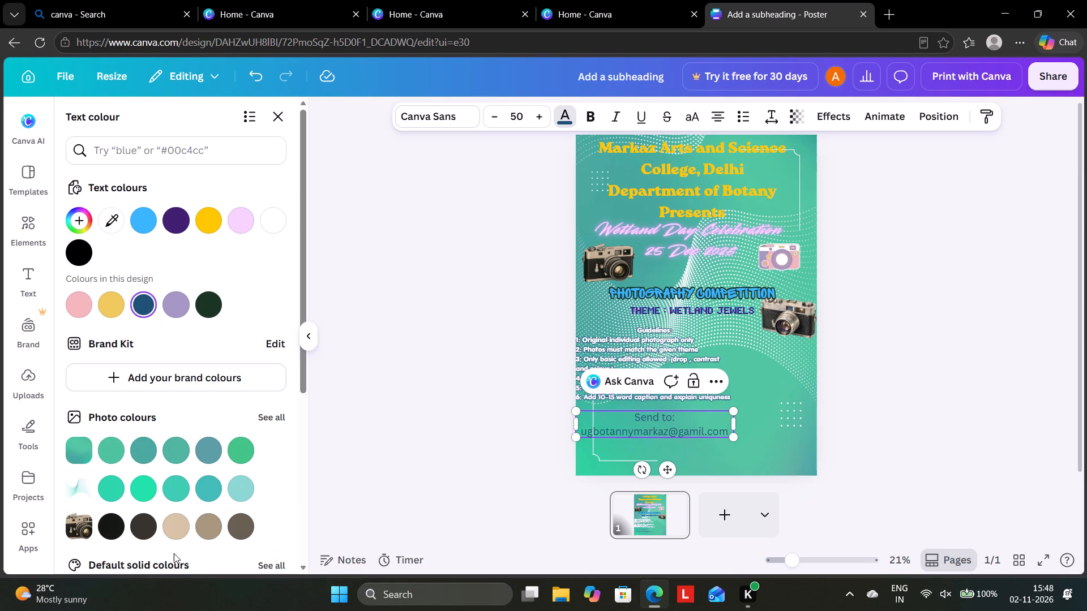
pyautogui.click(388, 433)
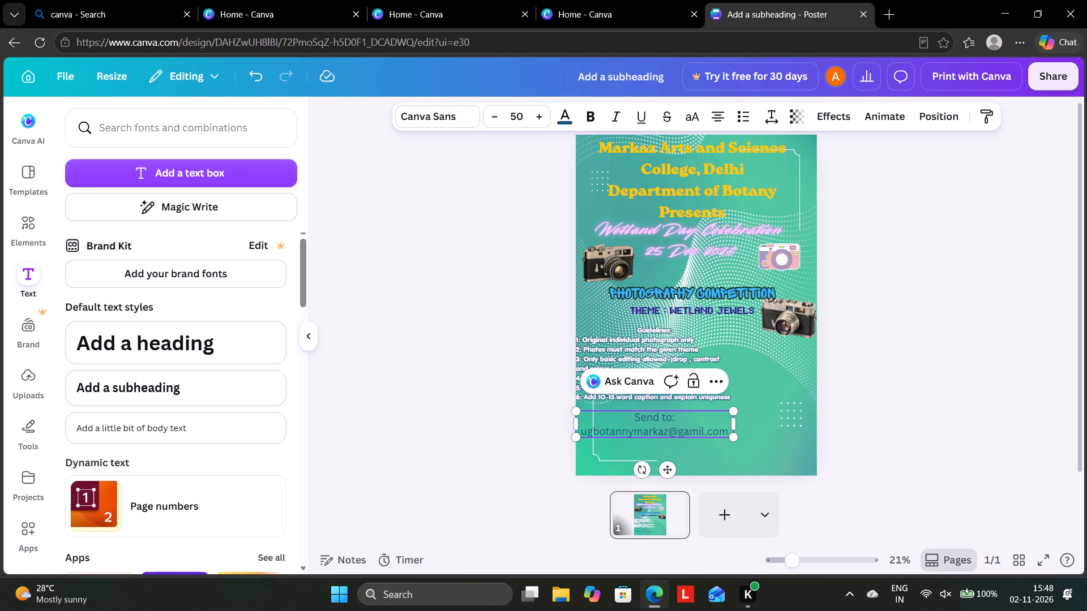
# Append "before 2pm ," after the e-mail address in the "Send to:" text.
pyautogui.click(730, 434)
pyautogui.press('space')
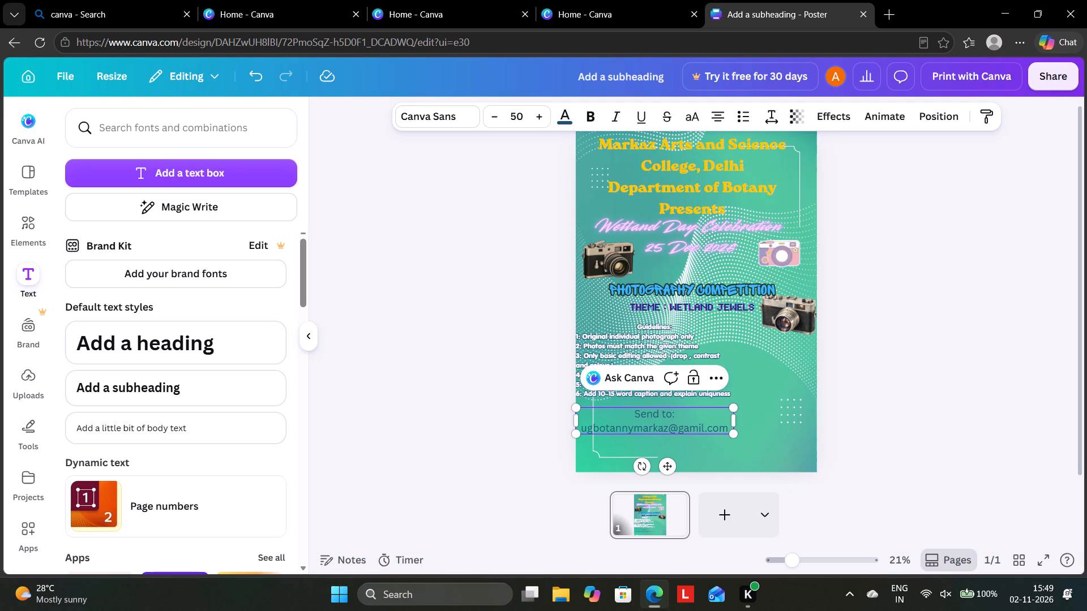
pyautogui.click(726, 427)
pyautogui.press('space')
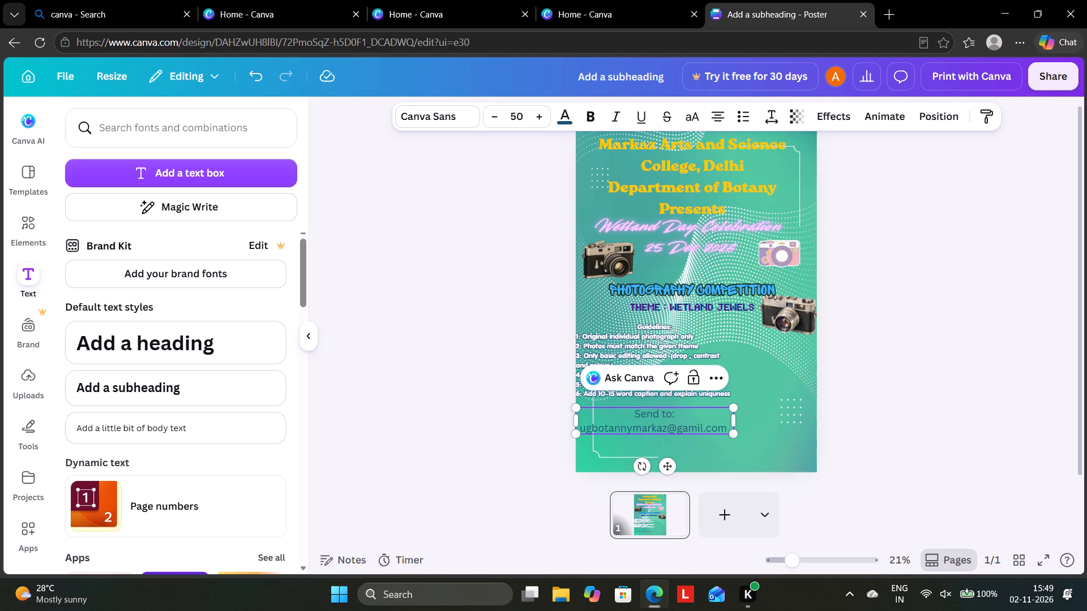
pyautogui.write('befor')
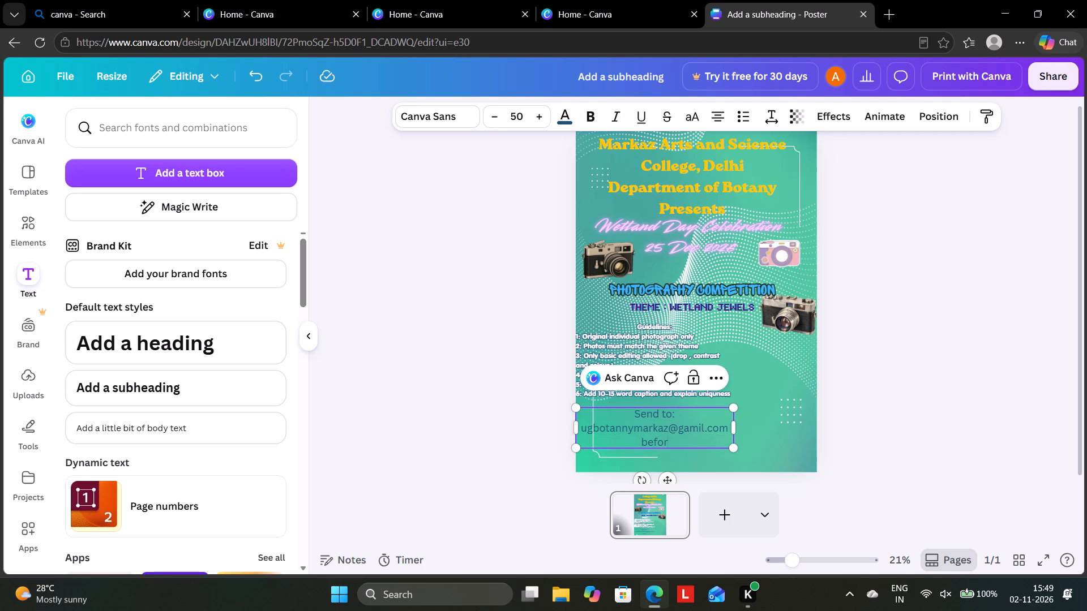
pyautogui.write('e')
pyautogui.press('space')
pyautogui.press('2')
pyautogui.write('pm')
pyautogui.press('space')
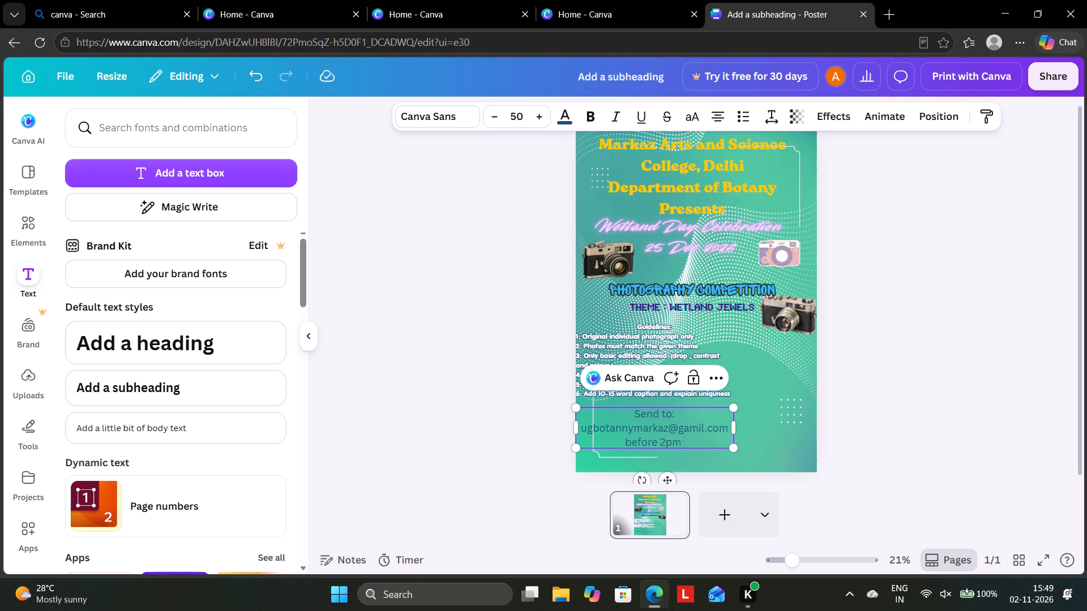
pyautogui.press(',')
# Add the deadline date "19 dec2026" after "before 2pm ," in the submission text.
pyautogui.press('1')
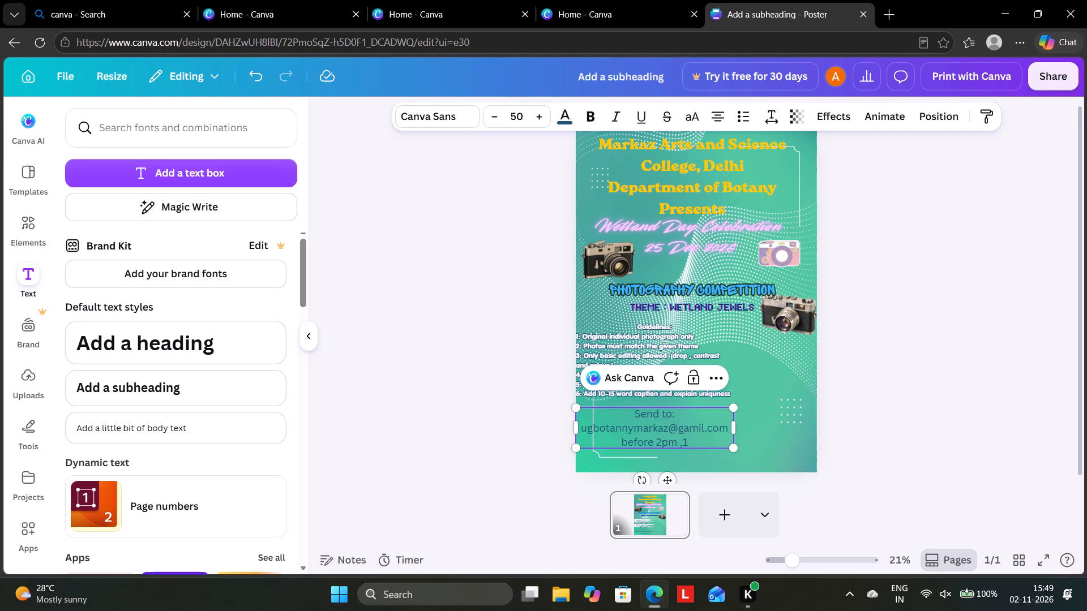
pyautogui.write('oo9')
pyautogui.press('BackSpace')
pyautogui.press('BackSpace')
pyautogui.press('BackSpace')
pyautogui.press('9')
pyautogui.press('space')
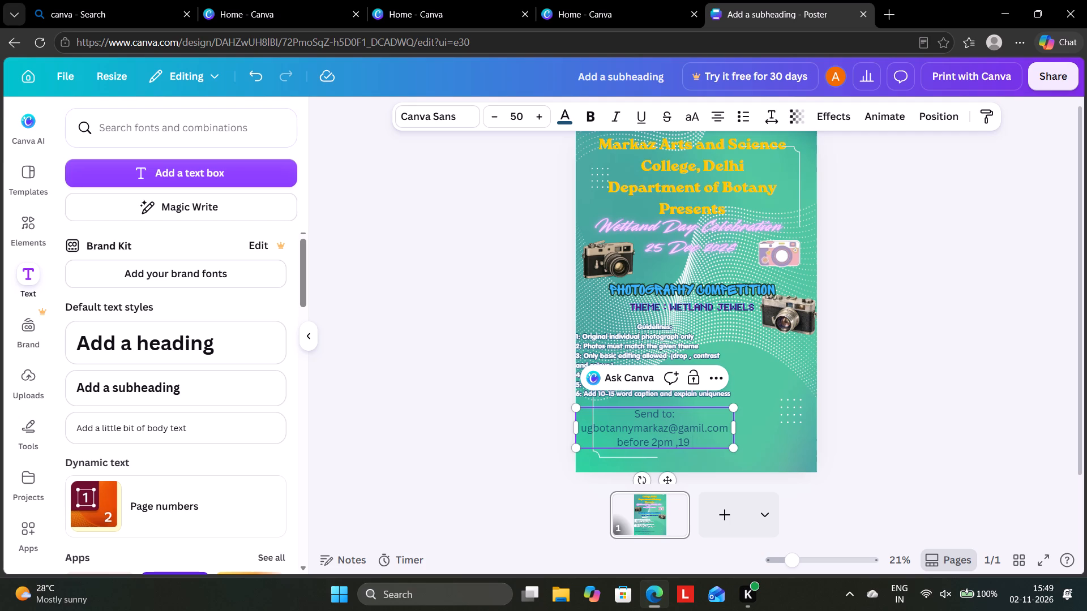
pyautogui.write('dec')
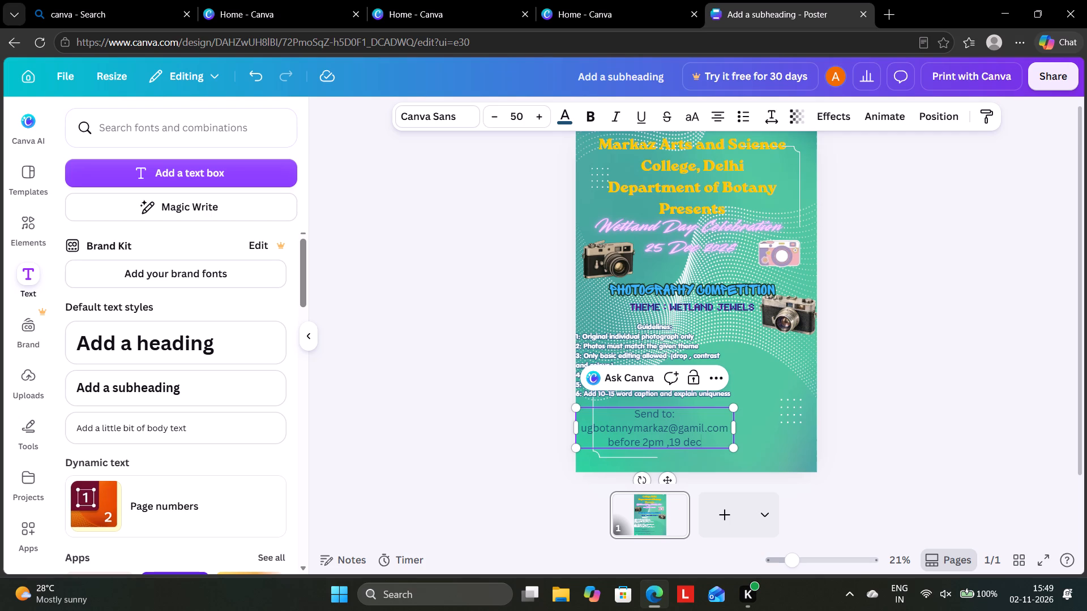
pyautogui.write('20')
pyautogui.press('2')
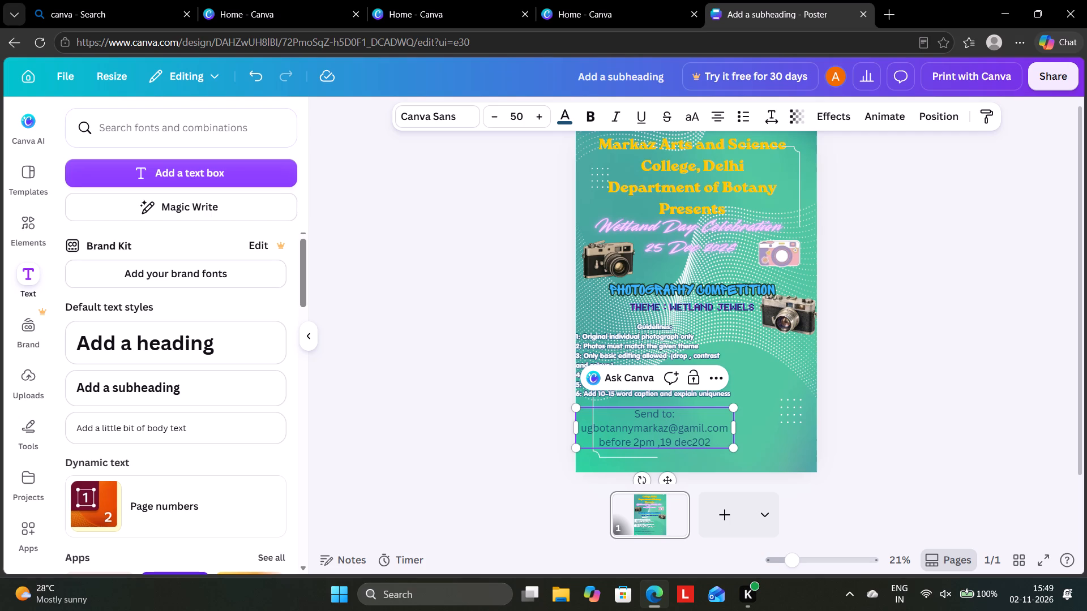
pyautogui.press('6')
# Insert a space between "dec" and "2026" in the deadline date.
pyautogui.press('Left')
pyautogui.press('Left')
pyautogui.press('Left')
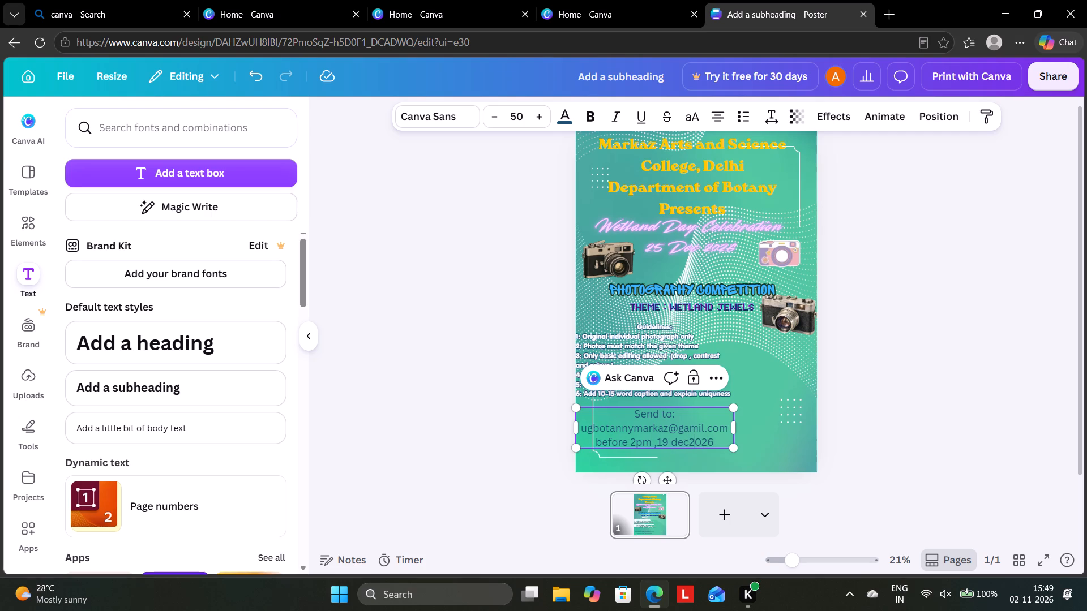
pyautogui.press('Left')
pyautogui.press('space')
pyautogui.press('Right')
pyautogui.press('Right')
pyautogui.press('Right')
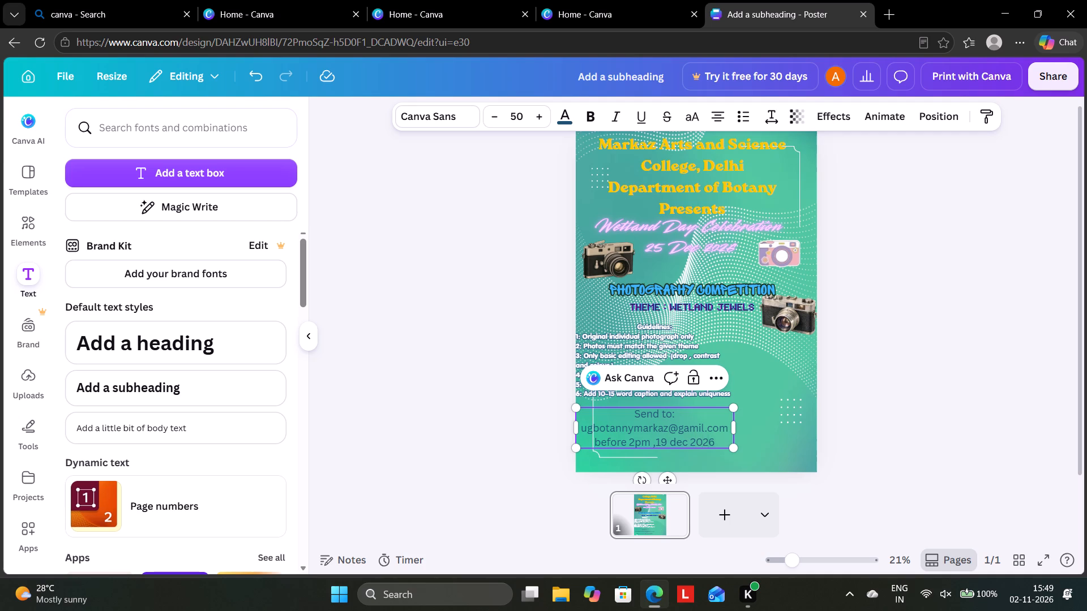
pyautogui.press('Right')
# Reduce the font size of the "Send to:" submission text to 39.
pyautogui.tripleClick(495, 113)
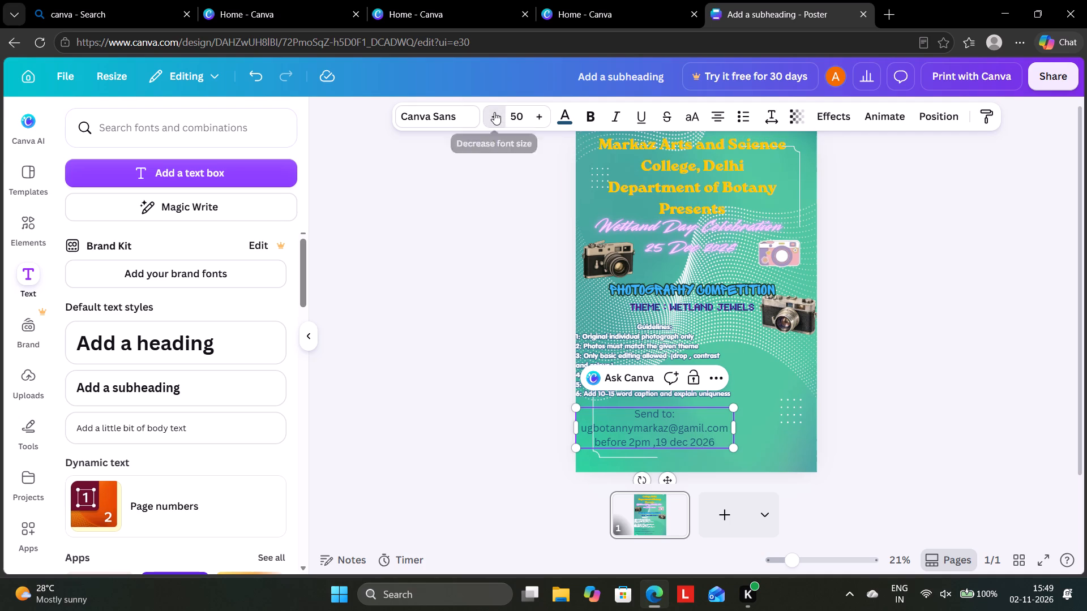
pyautogui.click(491, 114)
pyautogui.moveTo(491, 114); pyautogui.dragTo(490, 119)
pyautogui.tripleClick(490, 119)
pyautogui.doubleClick(490, 119)
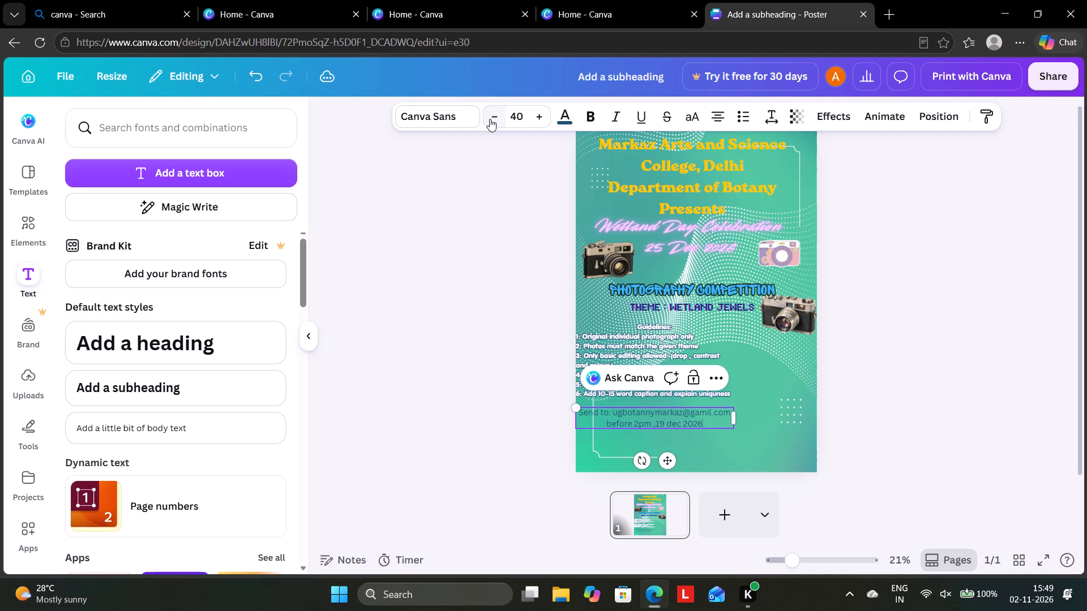
pyautogui.click(490, 119)
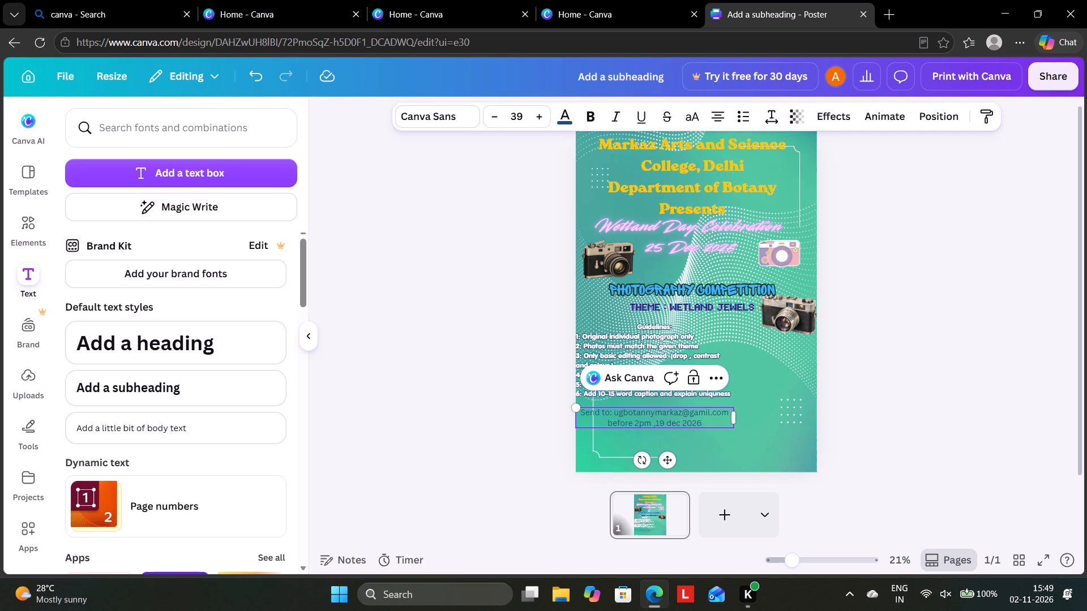
pyautogui.click(533, 418)
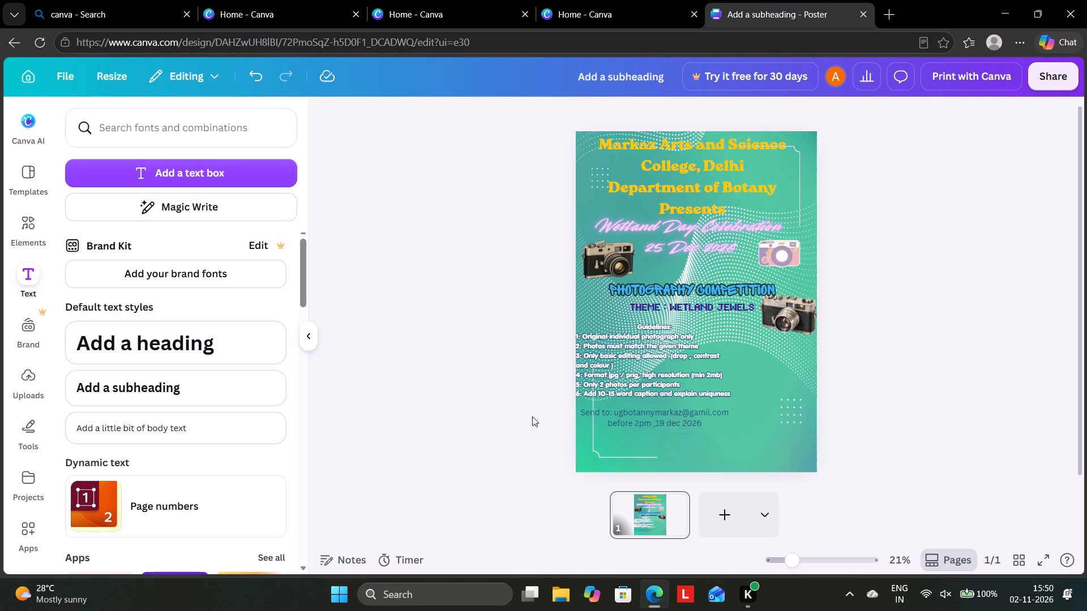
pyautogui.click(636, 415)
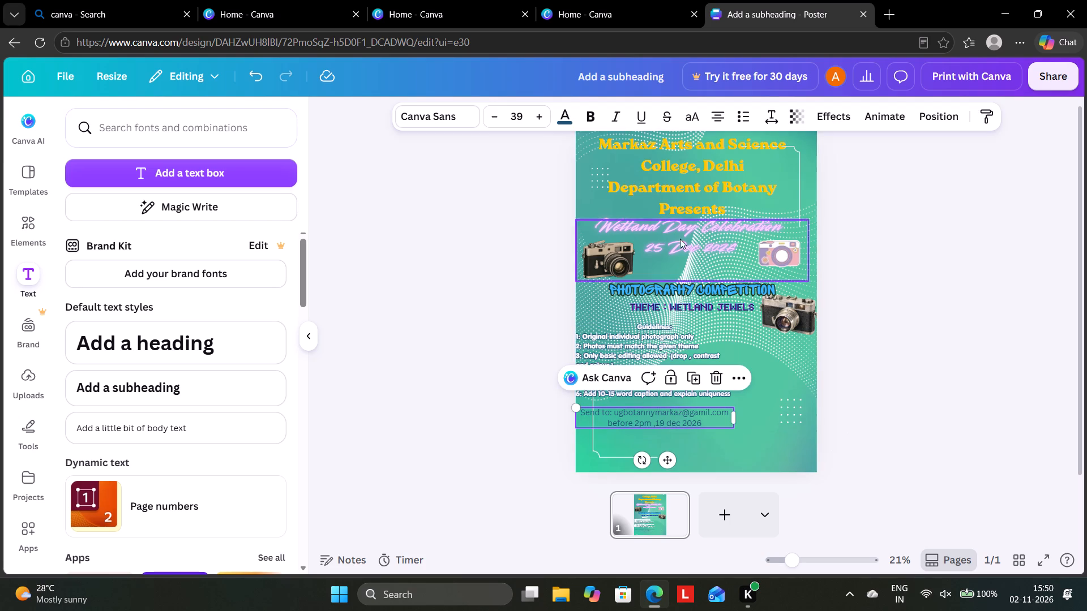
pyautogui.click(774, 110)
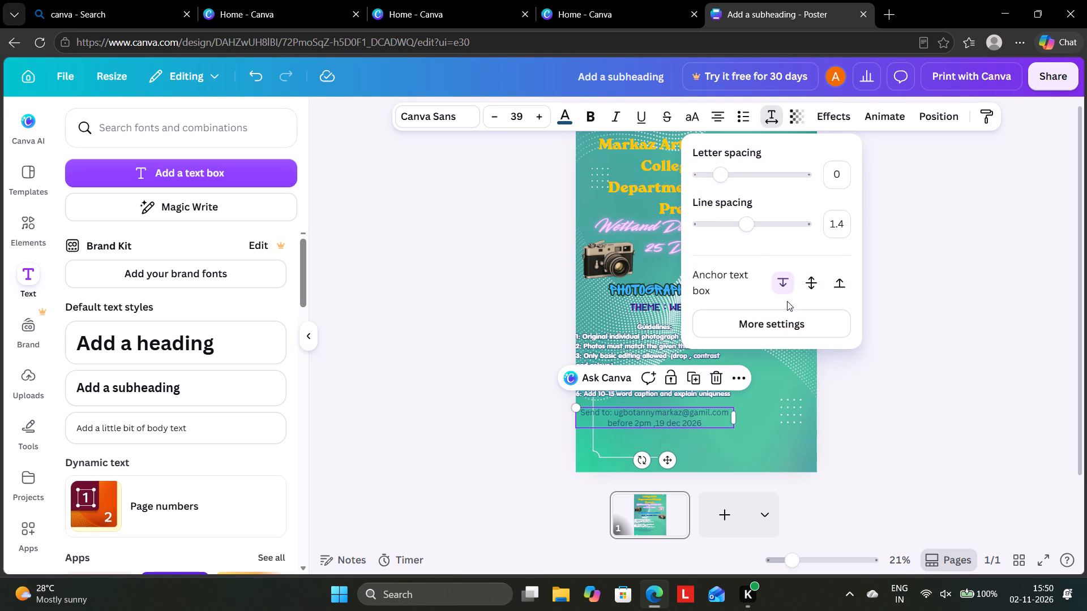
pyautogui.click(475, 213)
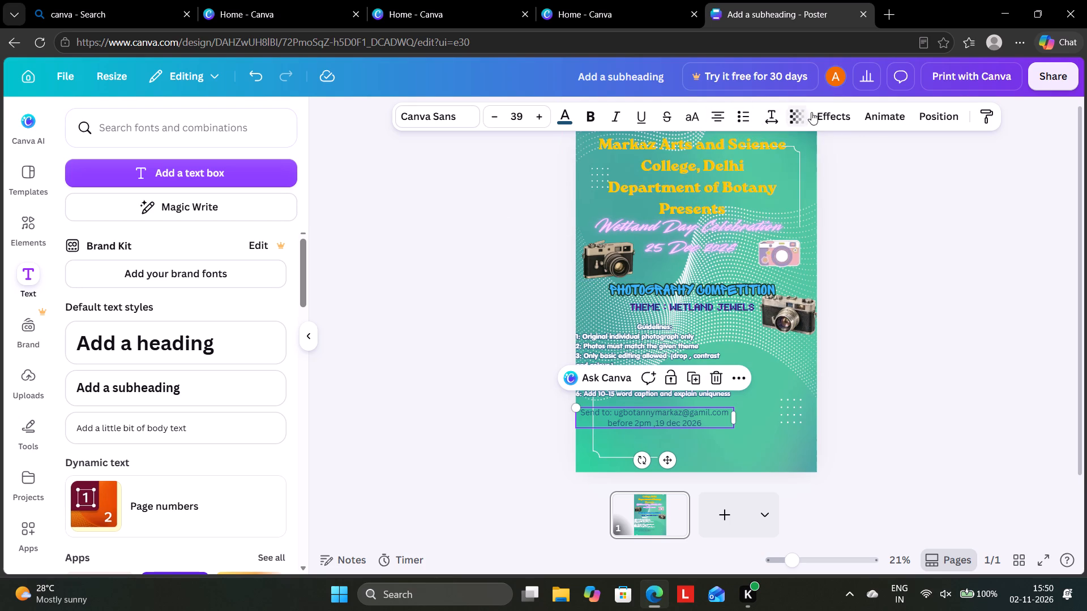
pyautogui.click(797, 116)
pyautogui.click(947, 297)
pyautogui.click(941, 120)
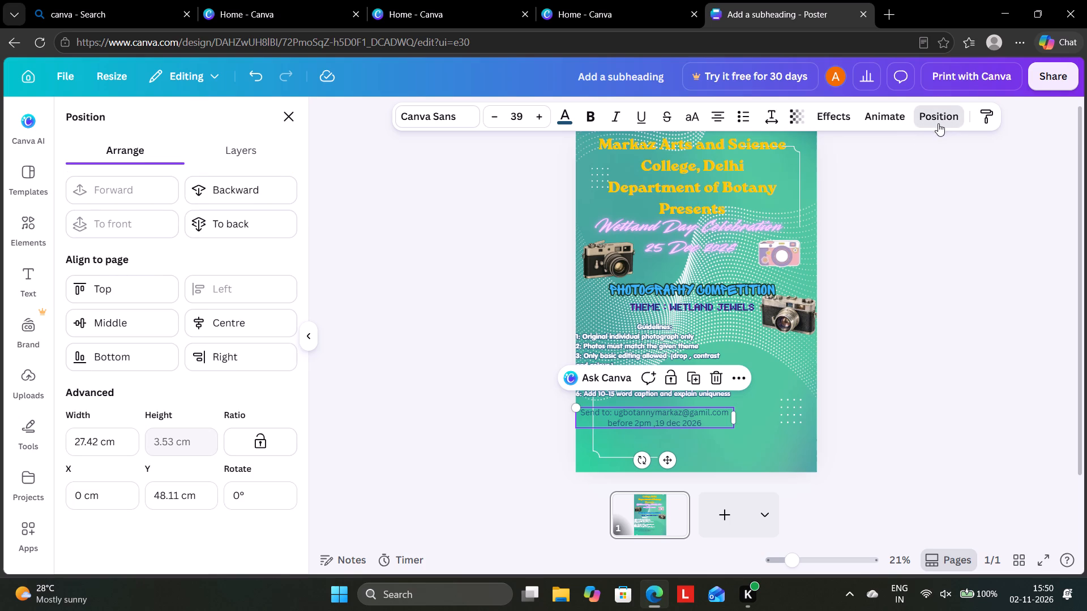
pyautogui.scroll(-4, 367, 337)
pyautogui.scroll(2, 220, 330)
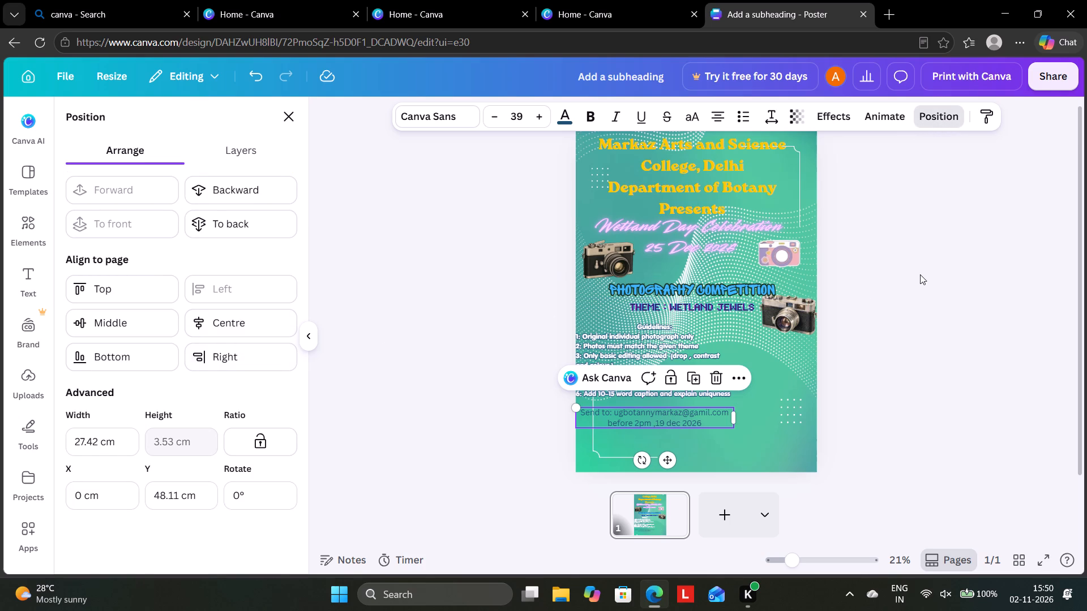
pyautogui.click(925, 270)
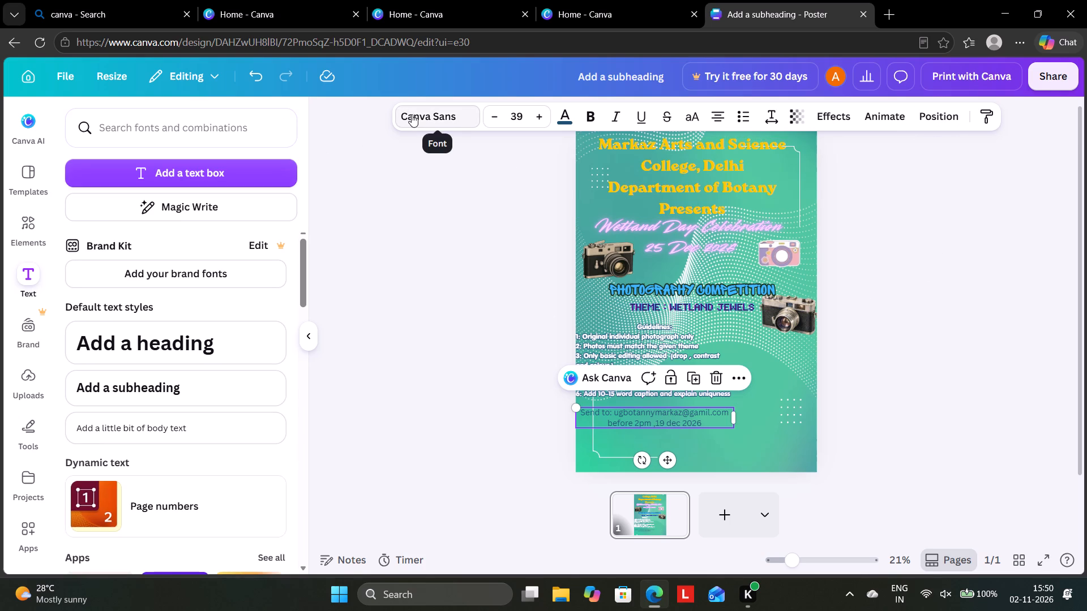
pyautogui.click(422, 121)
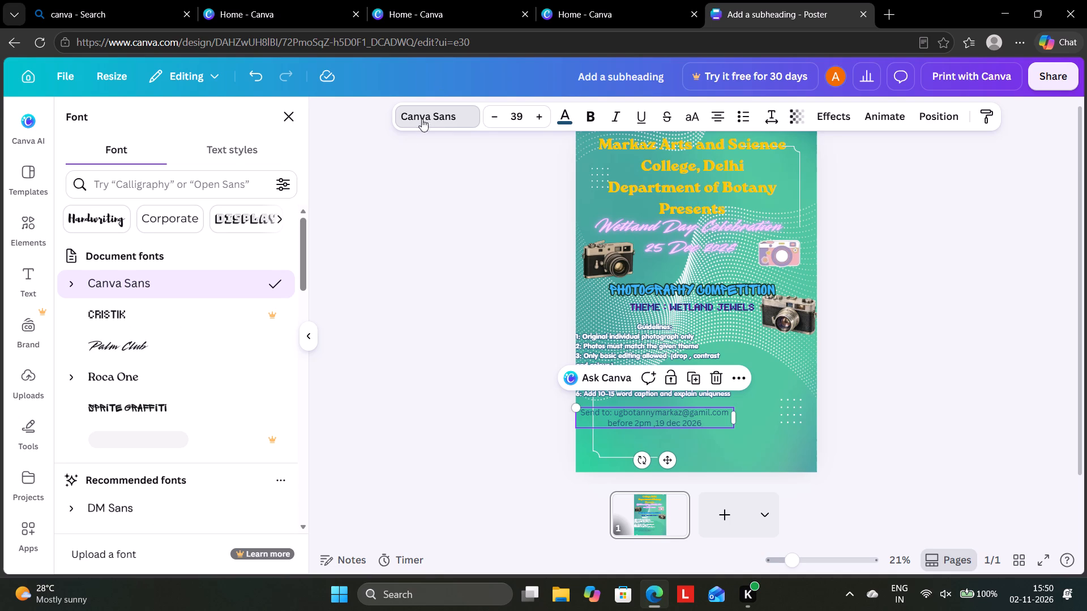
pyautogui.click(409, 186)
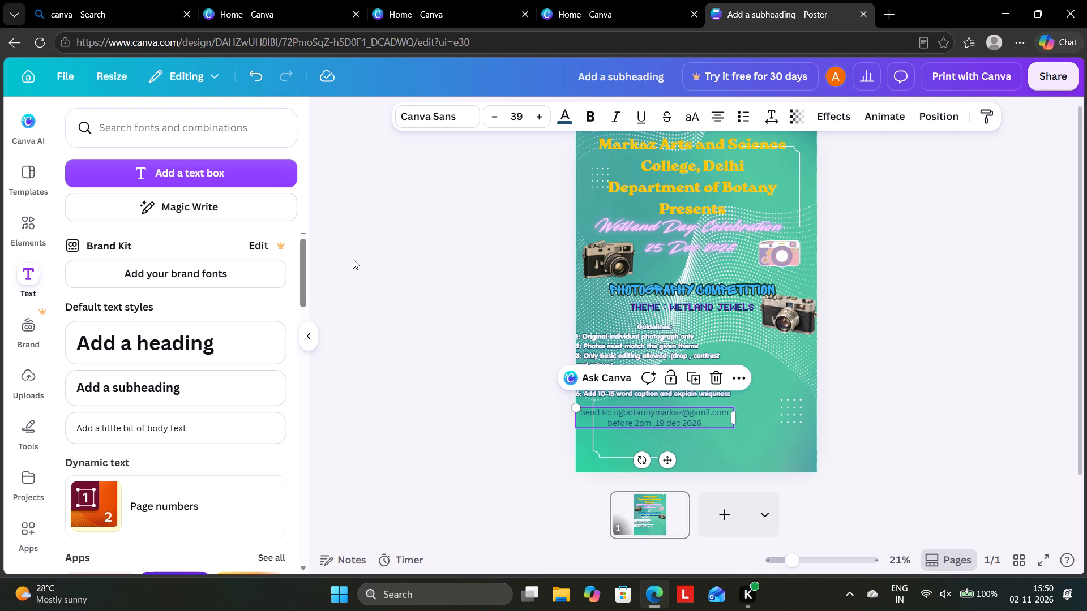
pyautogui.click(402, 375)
# Add a body text box and place it below the "Send to:" submission text, near the poster's bottom edge.
pyautogui.click(174, 427)
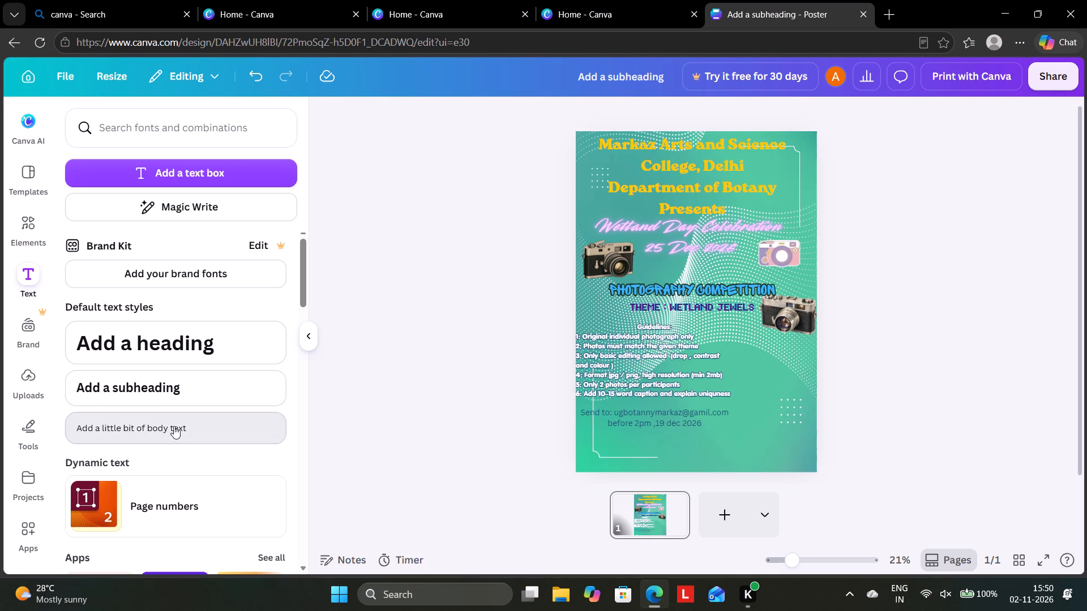
pyautogui.moveTo(706, 346); pyautogui.dragTo(712, 373)
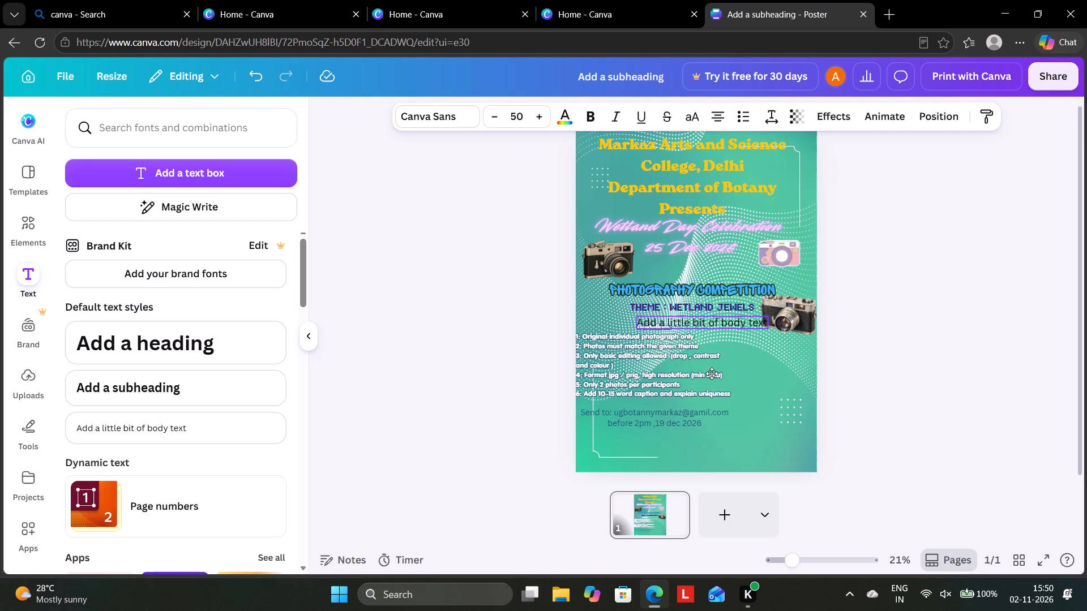
pyautogui.moveTo(712, 373); pyautogui.dragTo(710, 480)
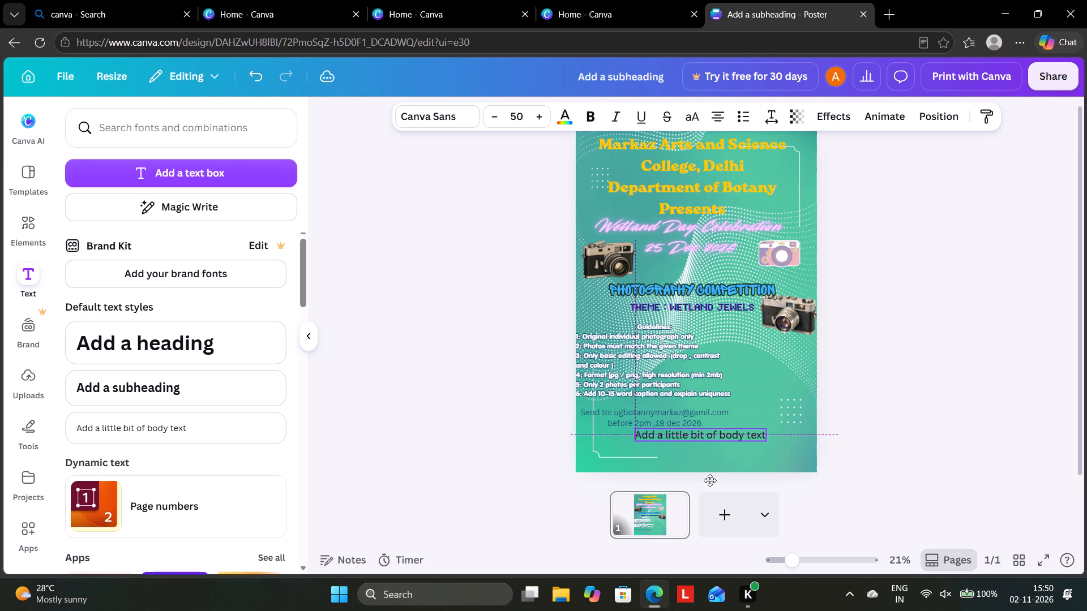
pyautogui.moveTo(710, 480); pyautogui.dragTo(709, 483)
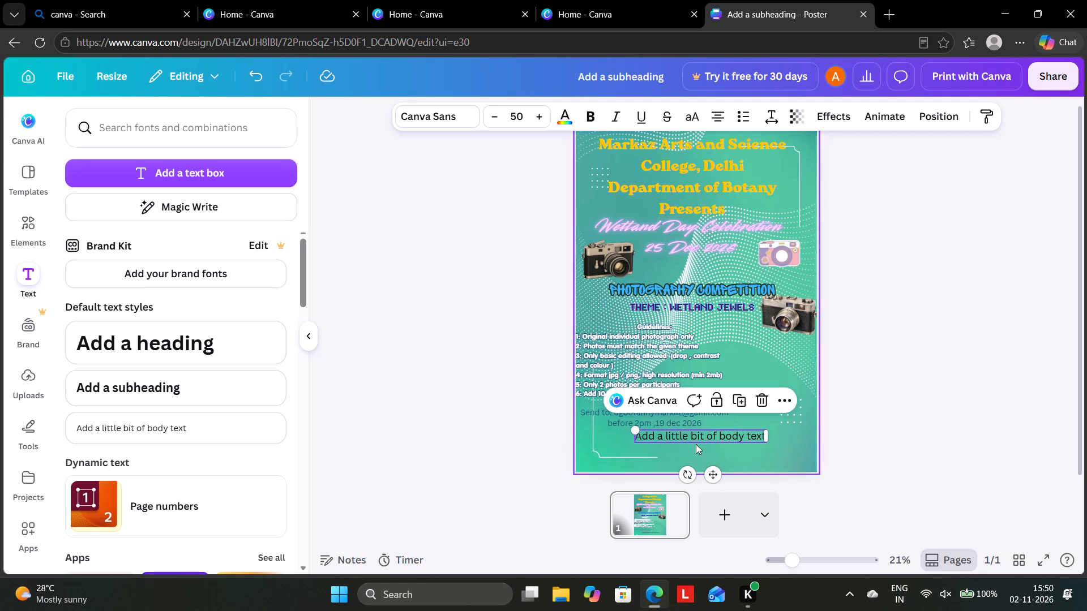
# Replace the new body text box's placeholder with "Prizes will be awarded".
pyautogui.click(695, 435)
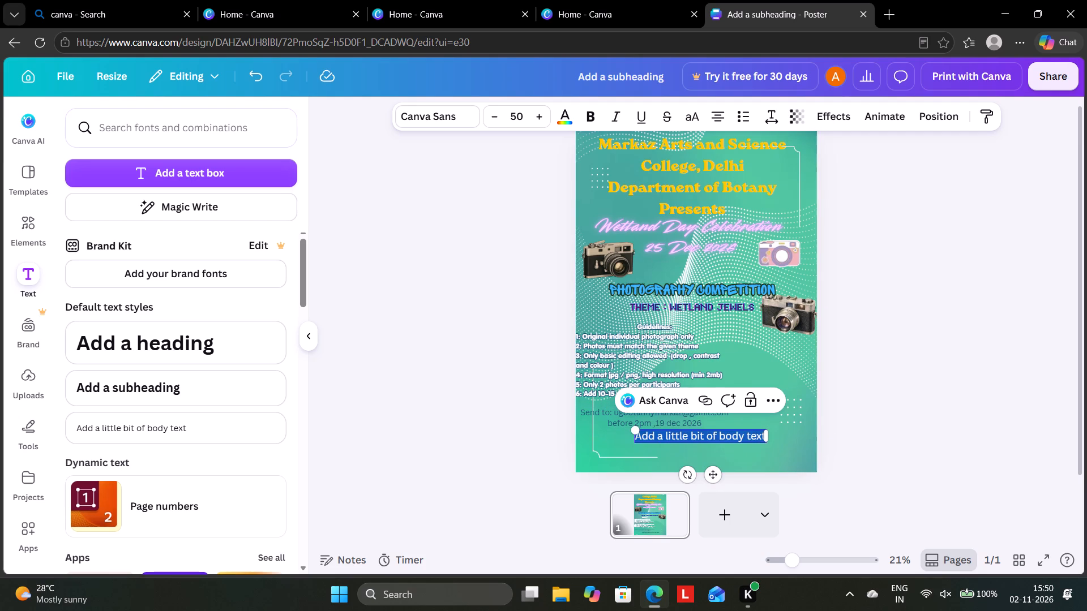
pyautogui.press('BackSpace')
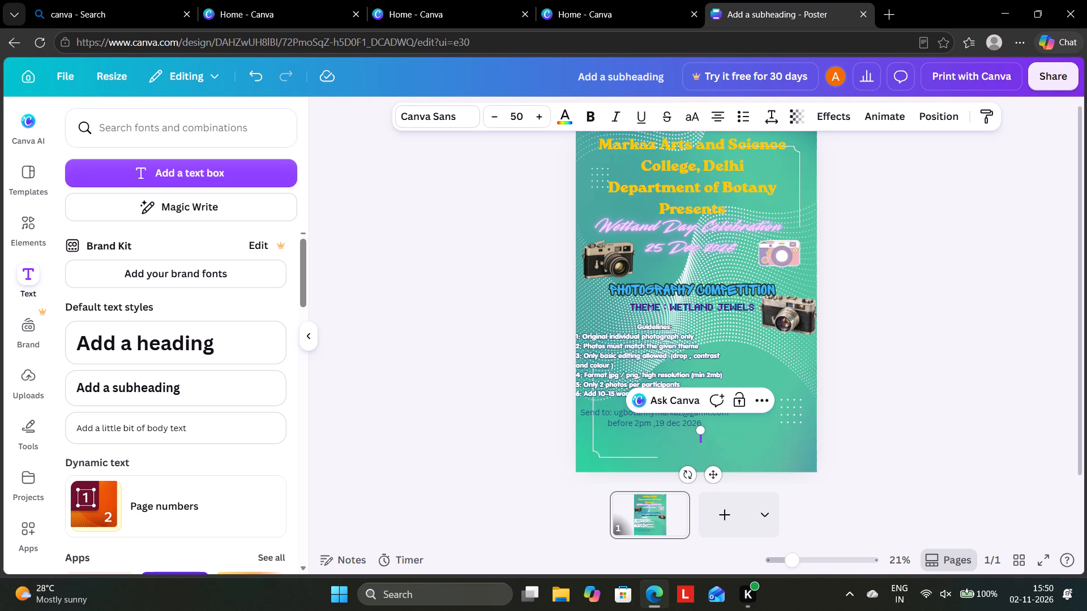
pyautogui.hotkey('shift', 'p')
pyautogui.write('rizw')
pyautogui.press('BackSpace')
pyautogui.write('es')
pyautogui.press('space')
pyautogui.write('wo')
pyautogui.press('BackSpace')
pyautogui.write('ill')
pyautogui.press('space')
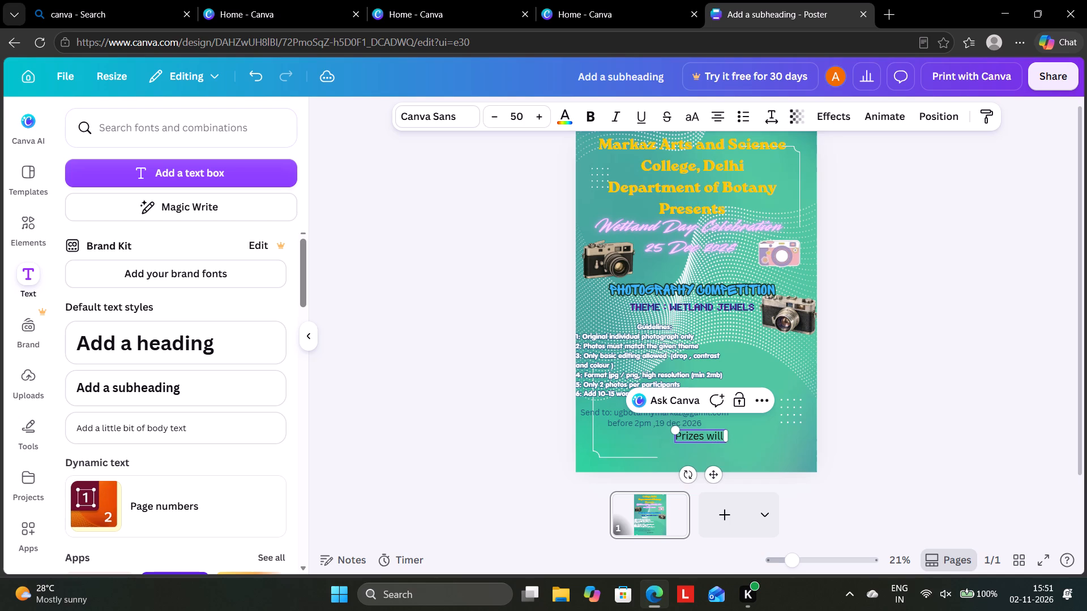
pyautogui.write('be a')
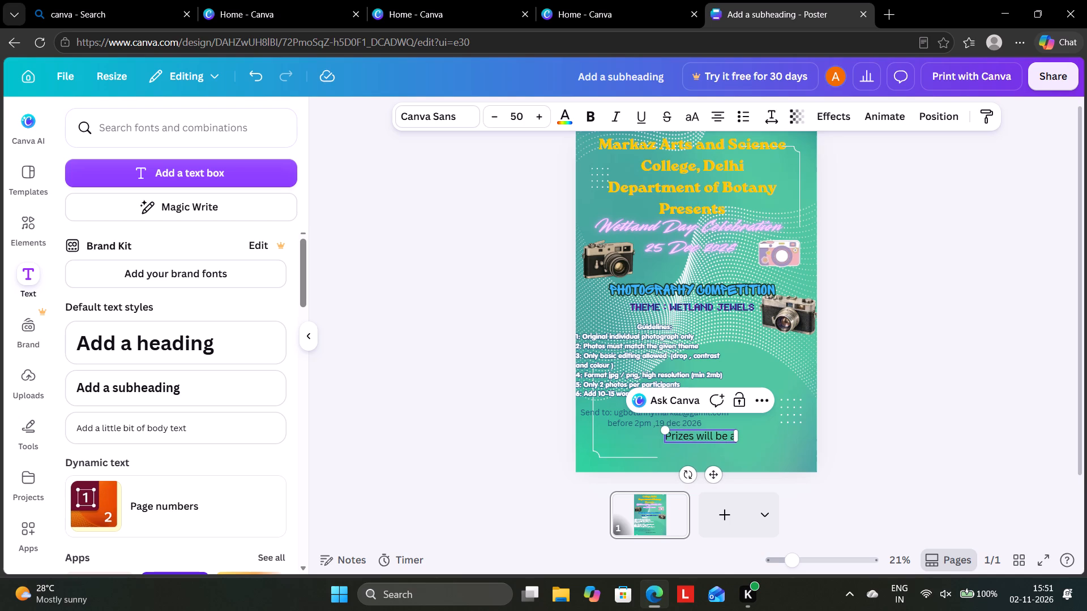
pyautogui.write('war')
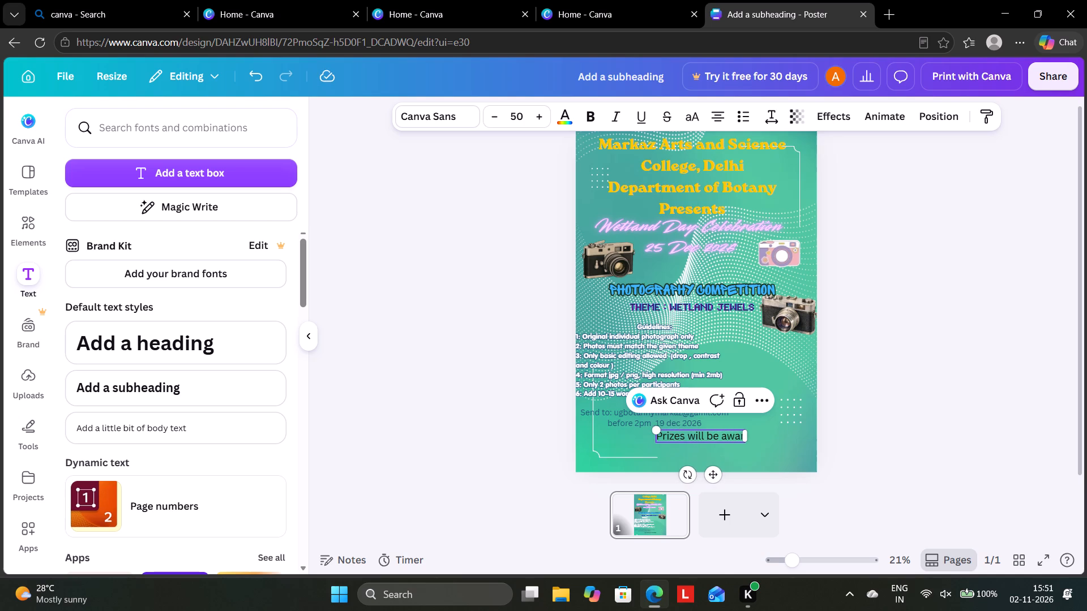
pyautogui.write('des')
pyautogui.press('BackSpace')
pyautogui.press('d')
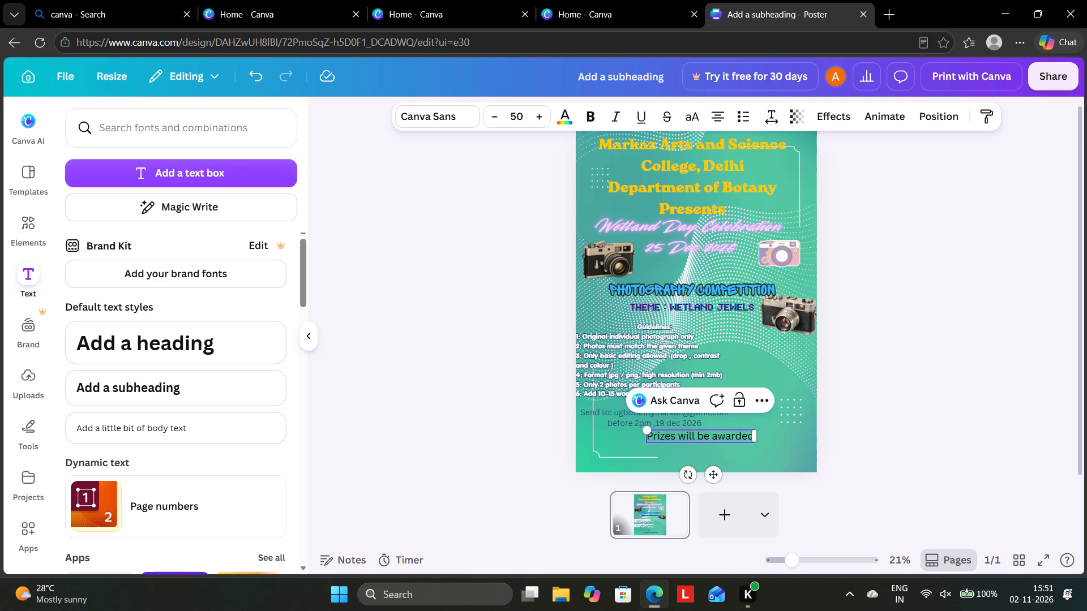
pyautogui.press('space')
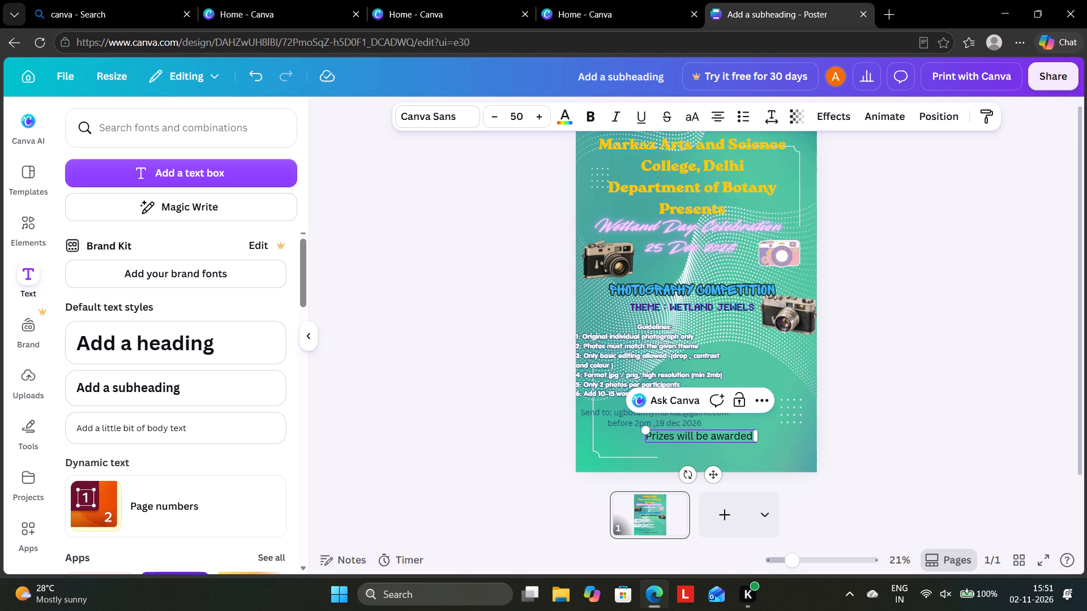
# Continue the prizes sentence with "during the Botany Assocation Inauguration".
pyautogui.write('during')
pyautogui.press('space')
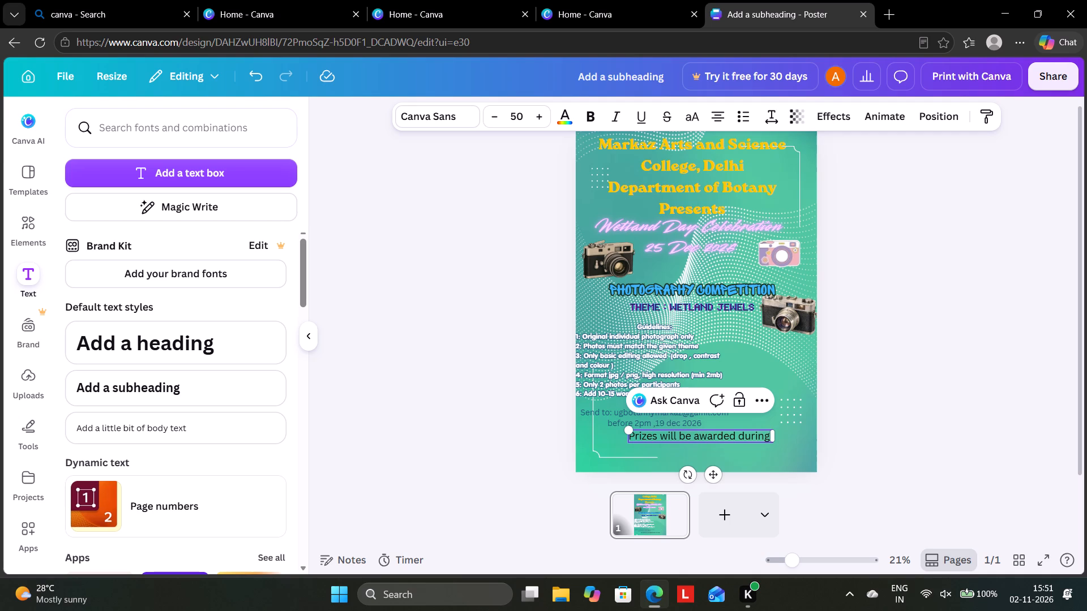
pyautogui.write('the')
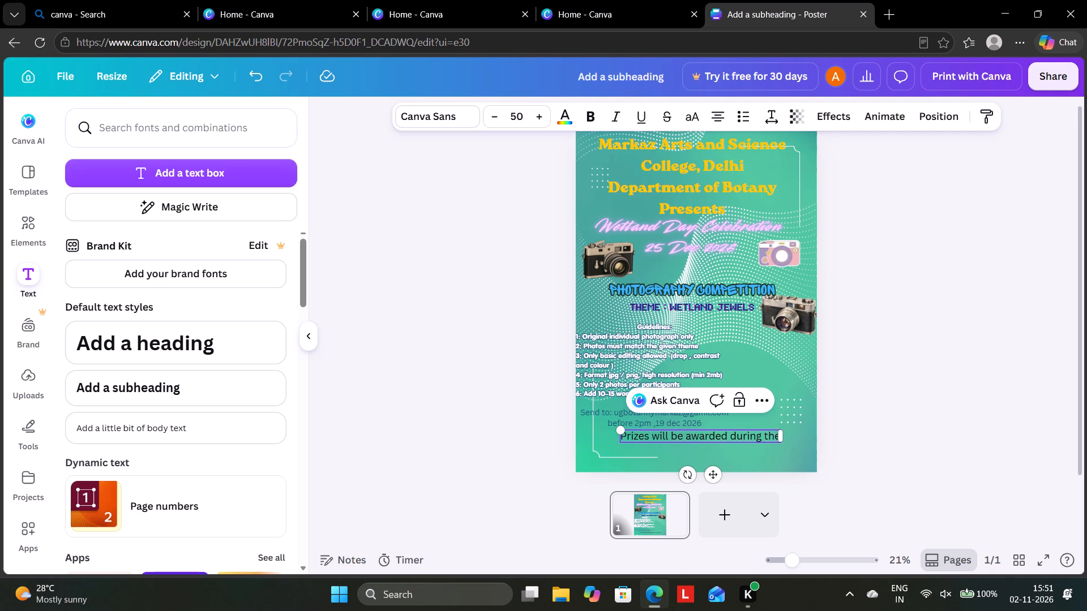
pyautogui.press('space')
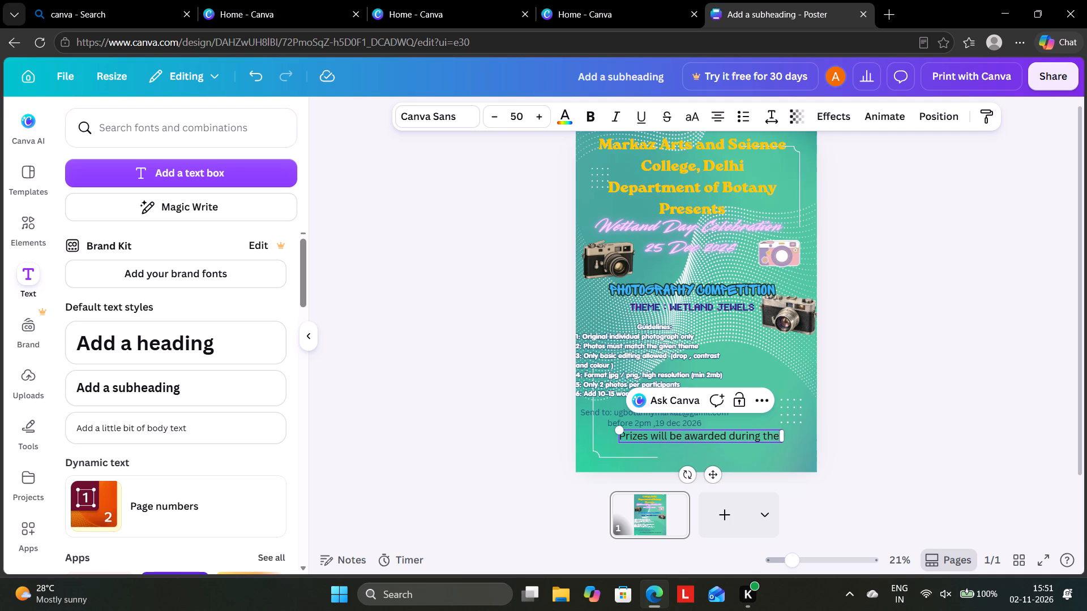
pyautogui.write('Botany')
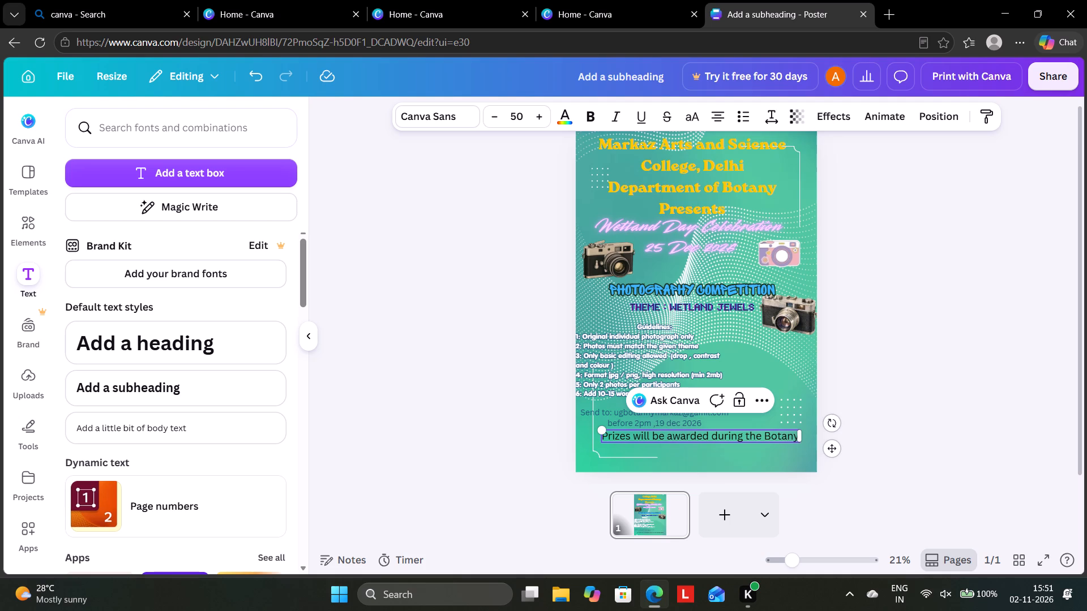
pyautogui.press('space')
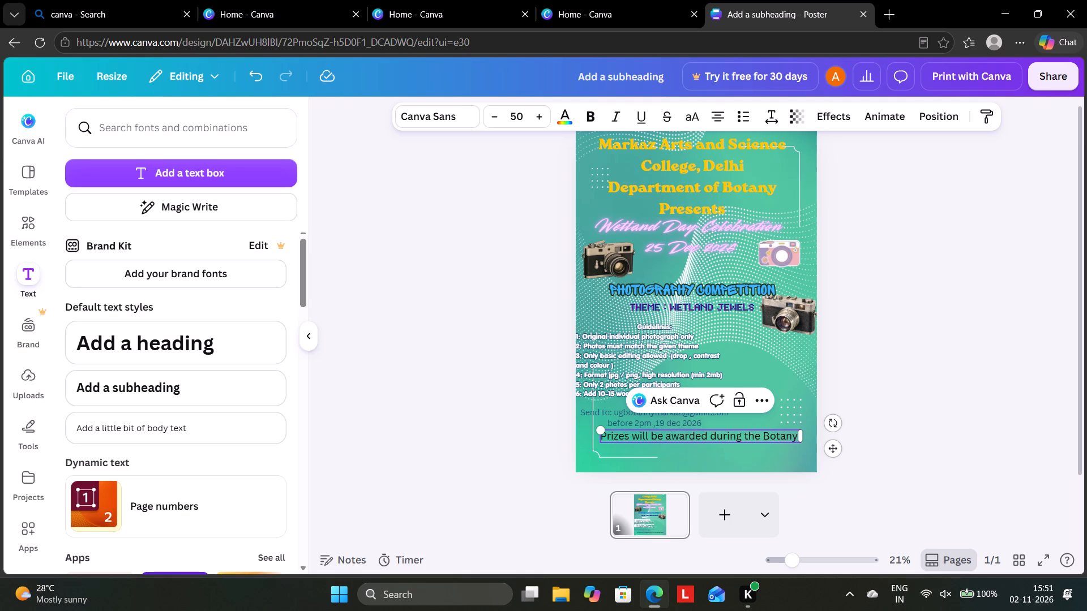
pyautogui.write('Assocation')
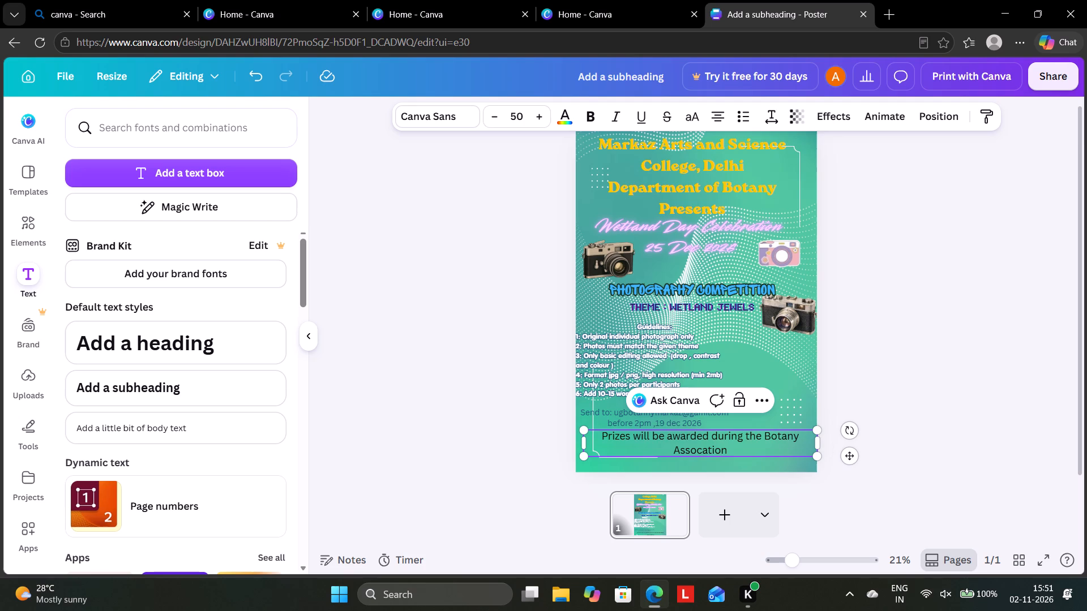
pyautogui.press('space')
pyautogui.write('Ina')
pyautogui.write('ug')
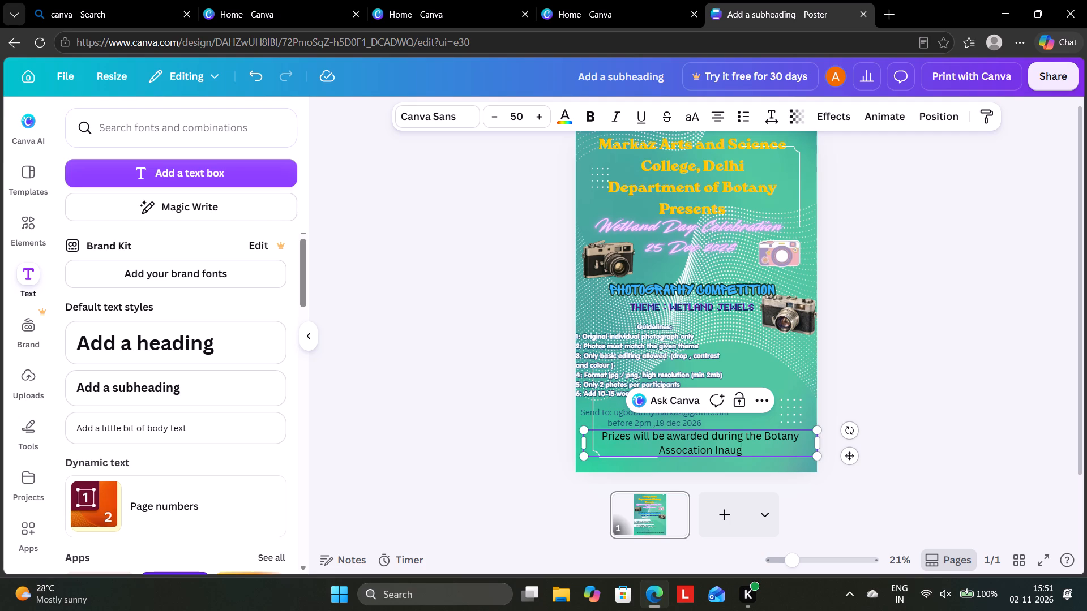
pyautogui.write('ur')
pyautogui.write('ation')
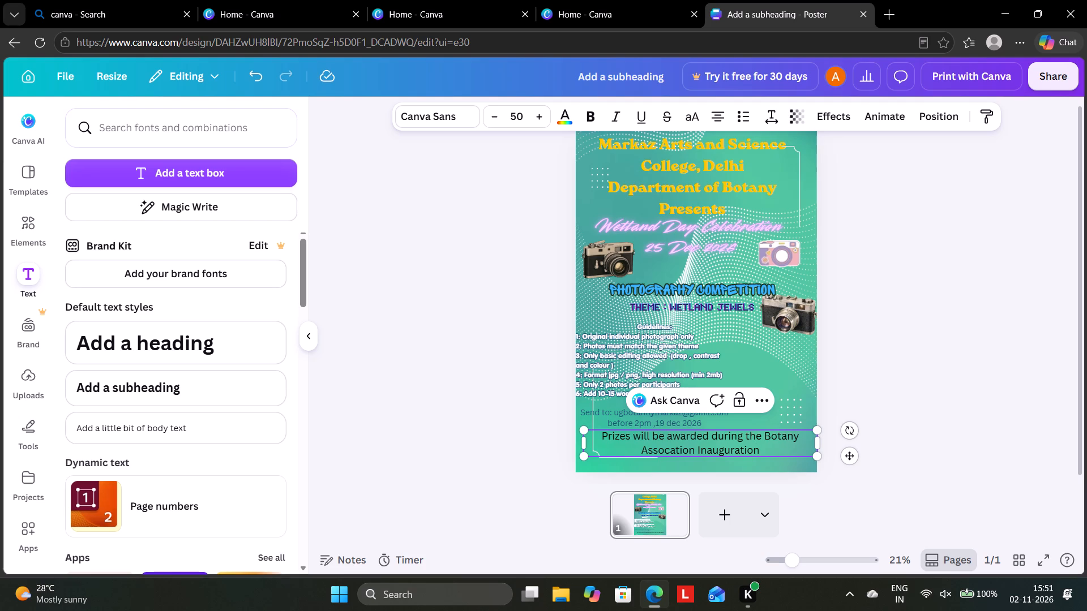
# Add a new line below the prizes sentence reading "All Students are welcome to participate".
pyautogui.press('Return')
pyautogui.hotkey('shift', 'a')
pyautogui.write('LL')
pyautogui.press('BackSpace')
pyautogui.press('BackSpace')
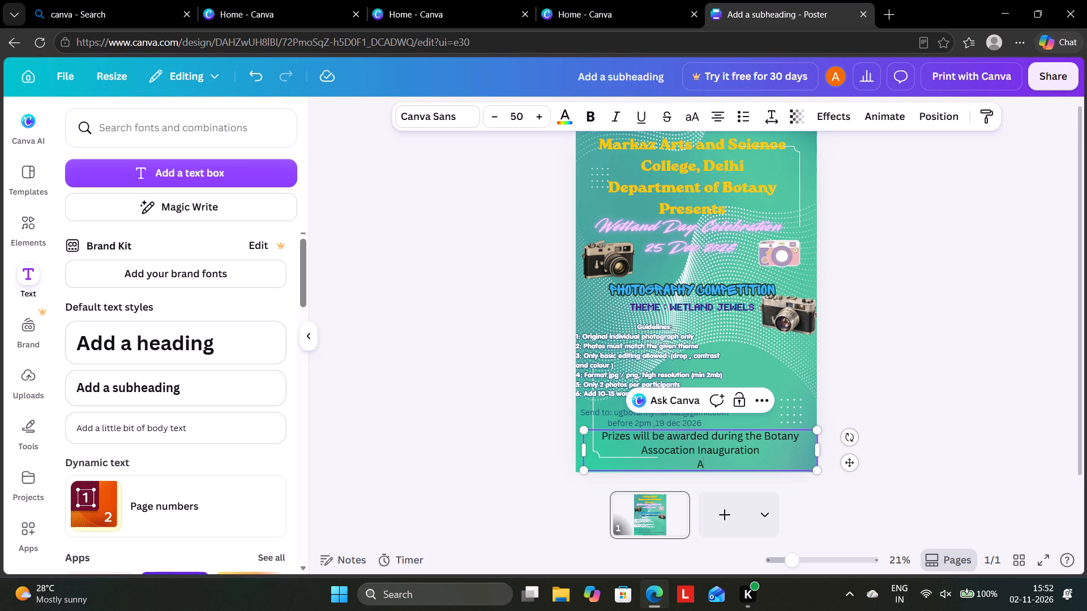
pyautogui.write('ll')
pyautogui.press('space')
pyautogui.write('Students')
pyautogui.press('space')
pyautogui.write('are welcomr')
pyautogui.press('space')
pyautogui.press('BackSpace')
pyautogui.press('BackSpace')
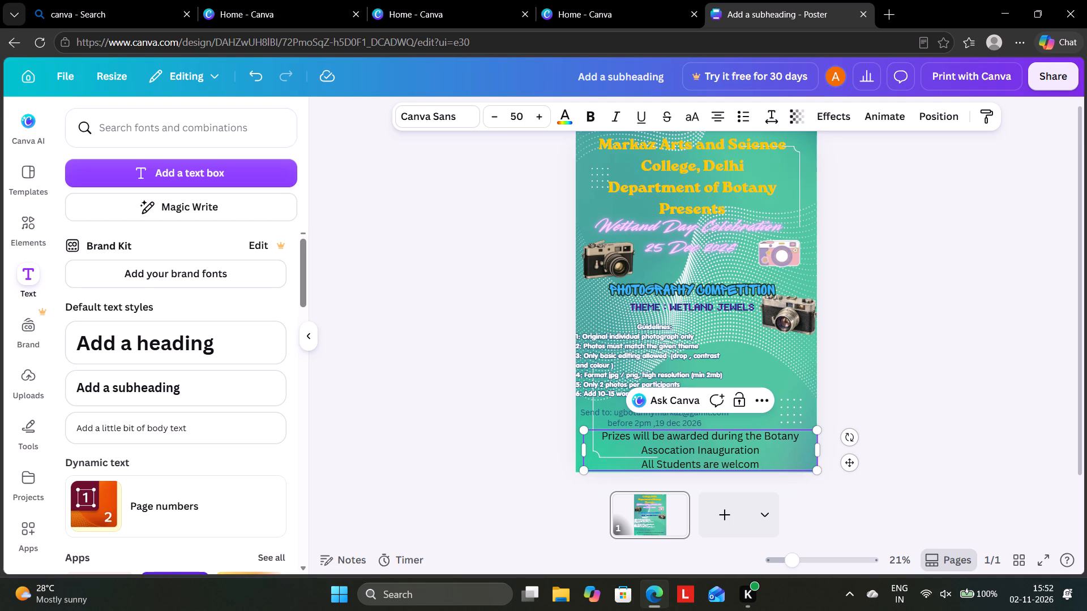
pyautogui.write('e to parti')
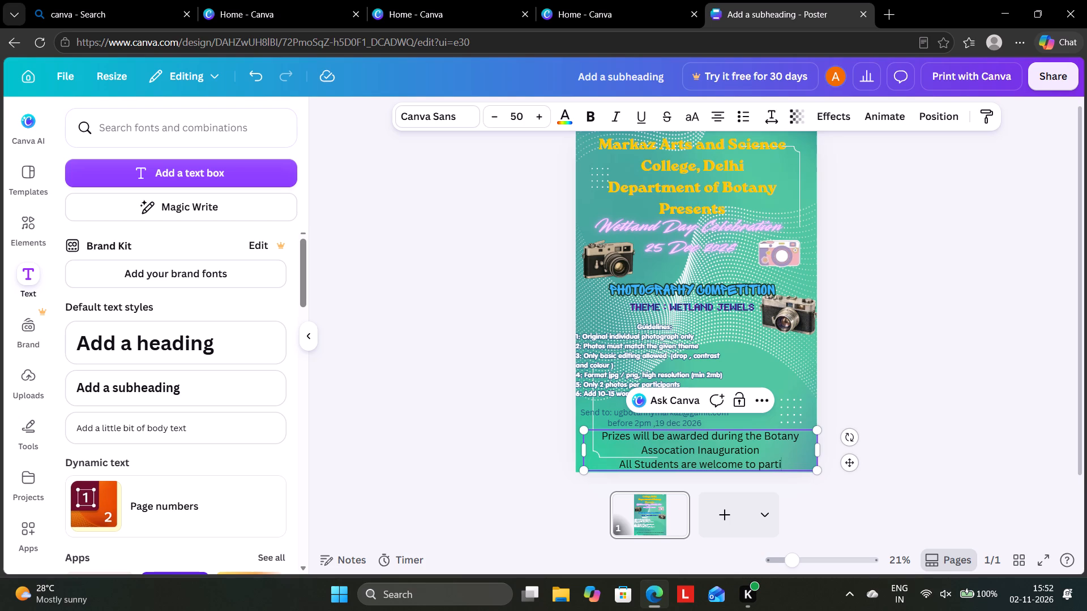
pyautogui.write('cio')
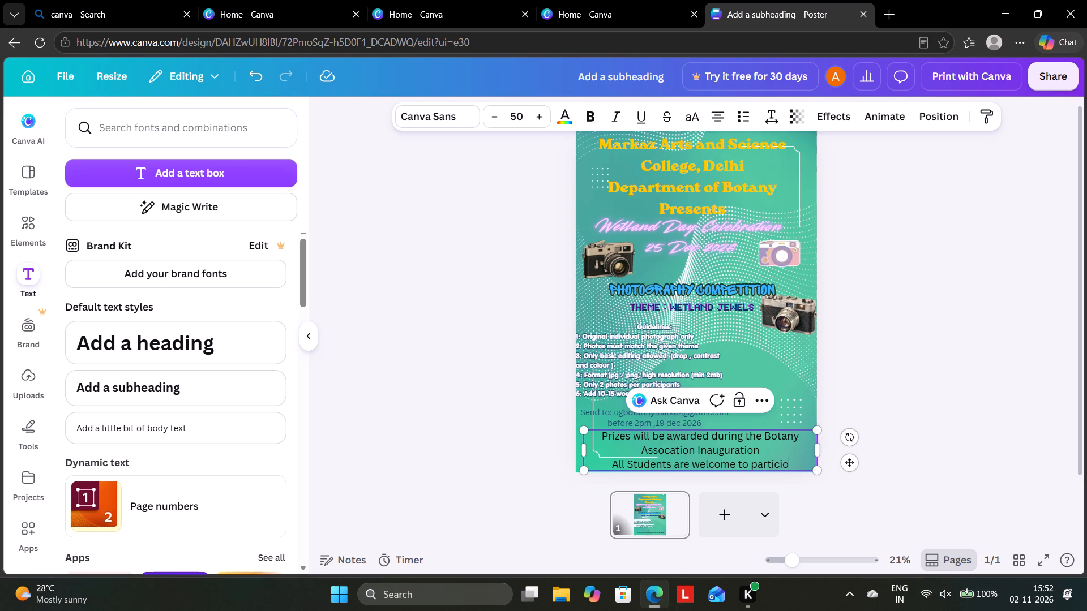
pyautogui.press('BackSpace')
pyautogui.write('pate')
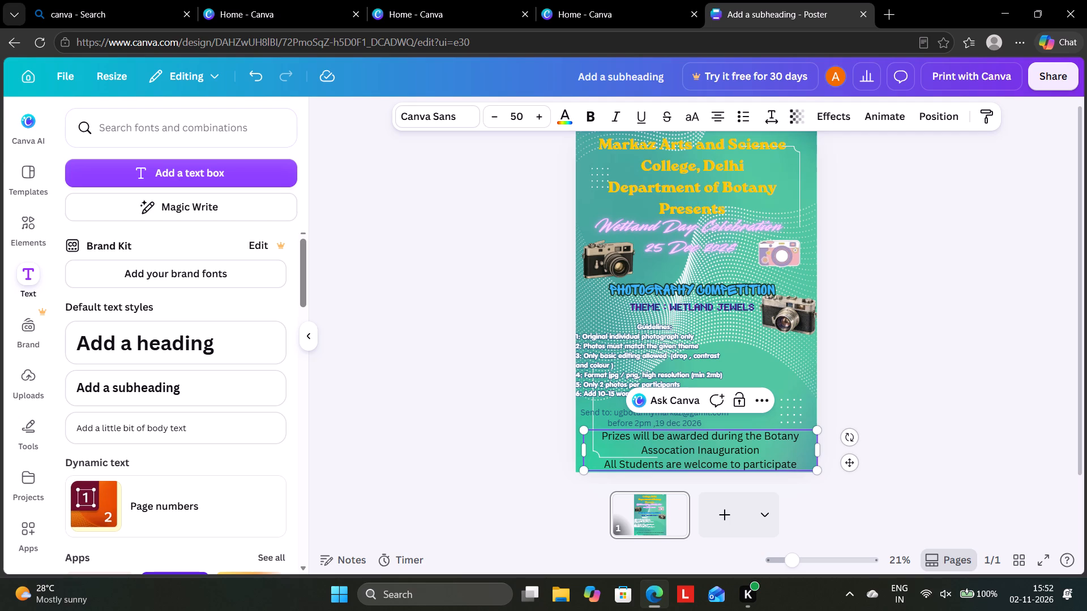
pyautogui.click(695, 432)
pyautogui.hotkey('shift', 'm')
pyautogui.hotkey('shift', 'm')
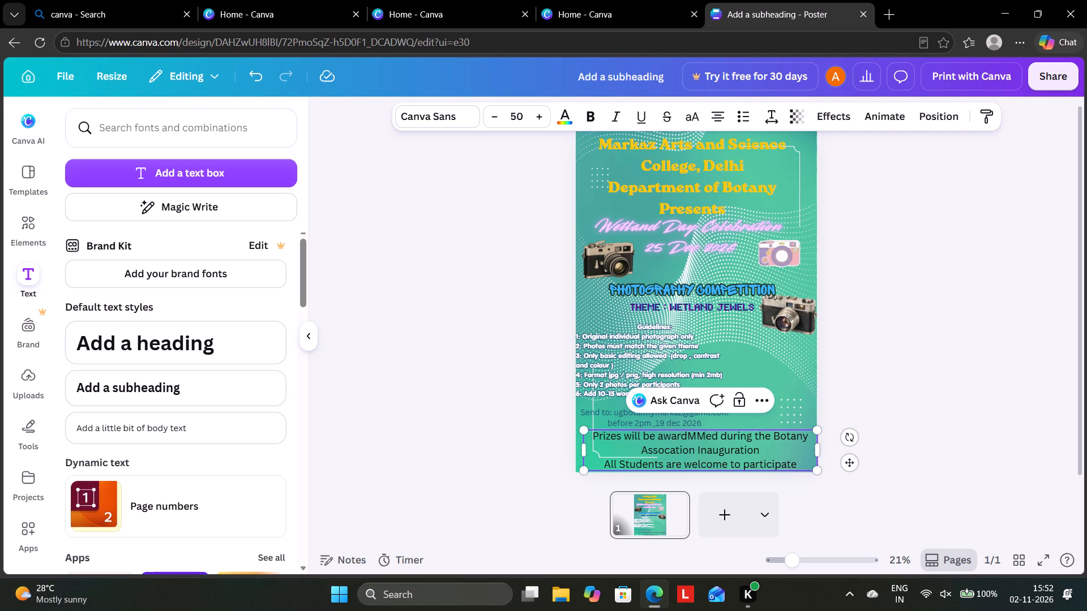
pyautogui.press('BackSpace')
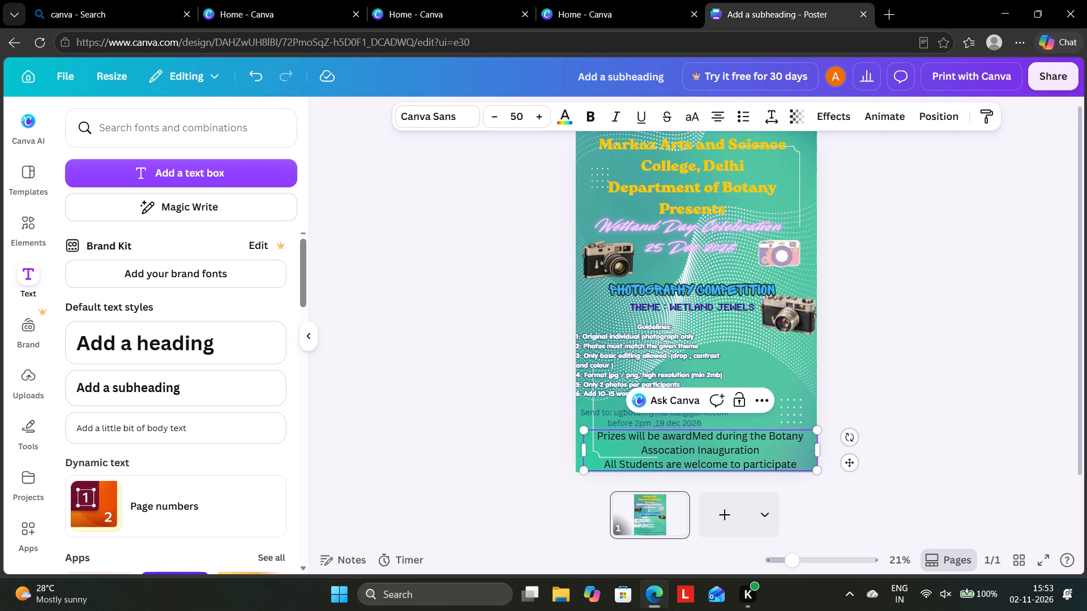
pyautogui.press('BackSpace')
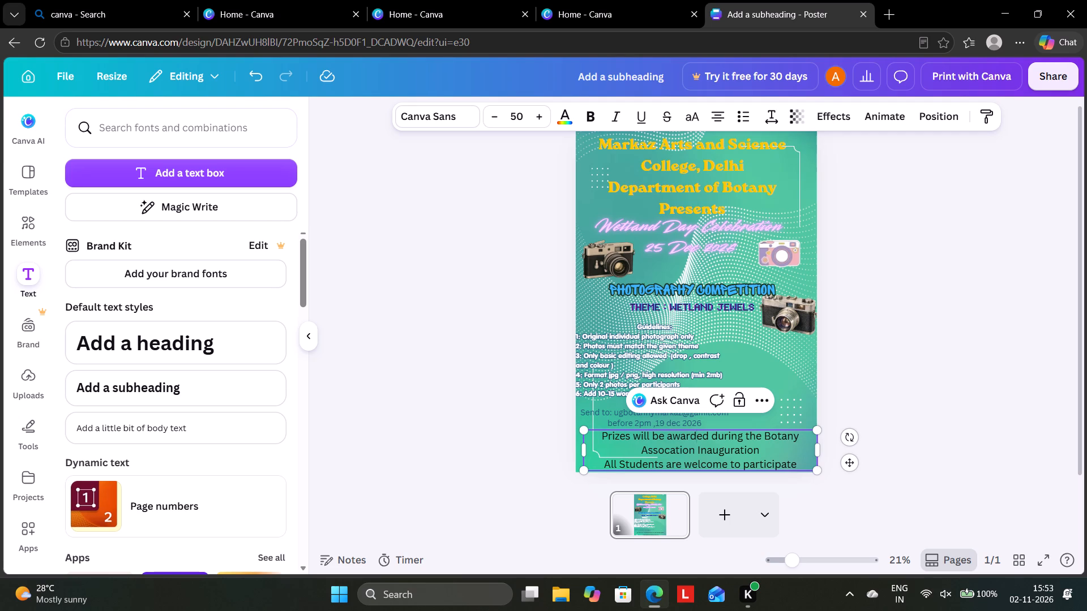
# Add an exclamation mark at the end of the "All Students are welcome to participate" line.
pyautogui.click(797, 468)
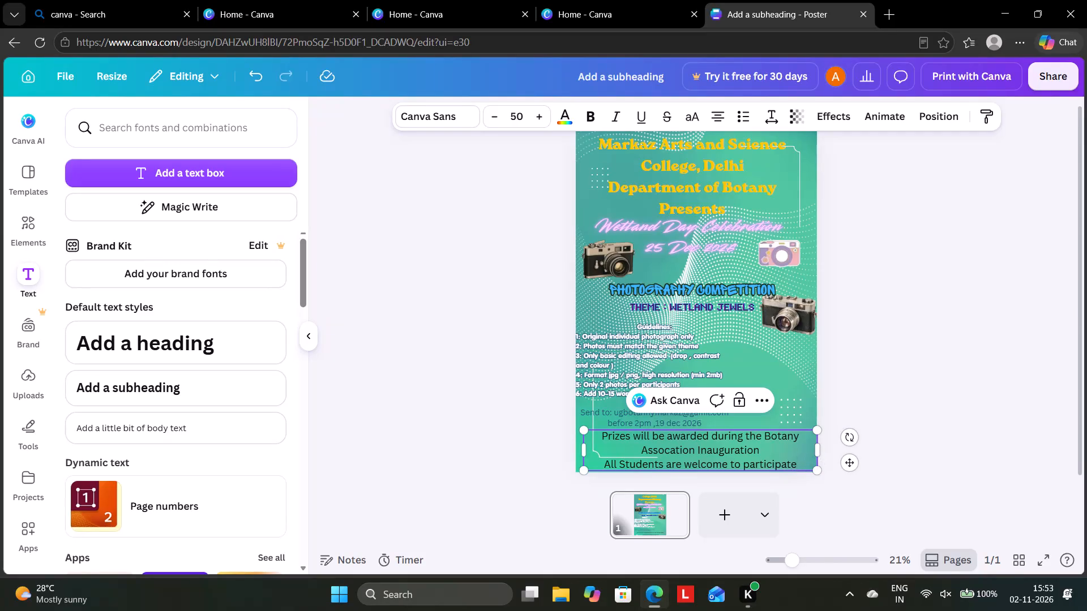
pyautogui.hotkey('shift', 'm')
pyautogui.press('BackSpace')
pyautogui.press('m')
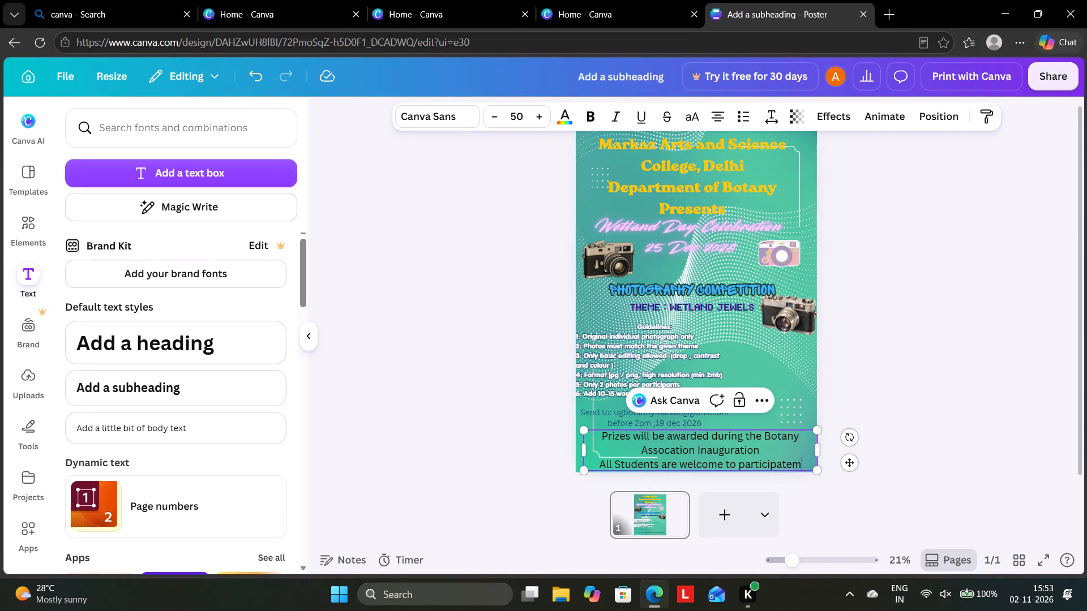
pyautogui.press('BackSpace')
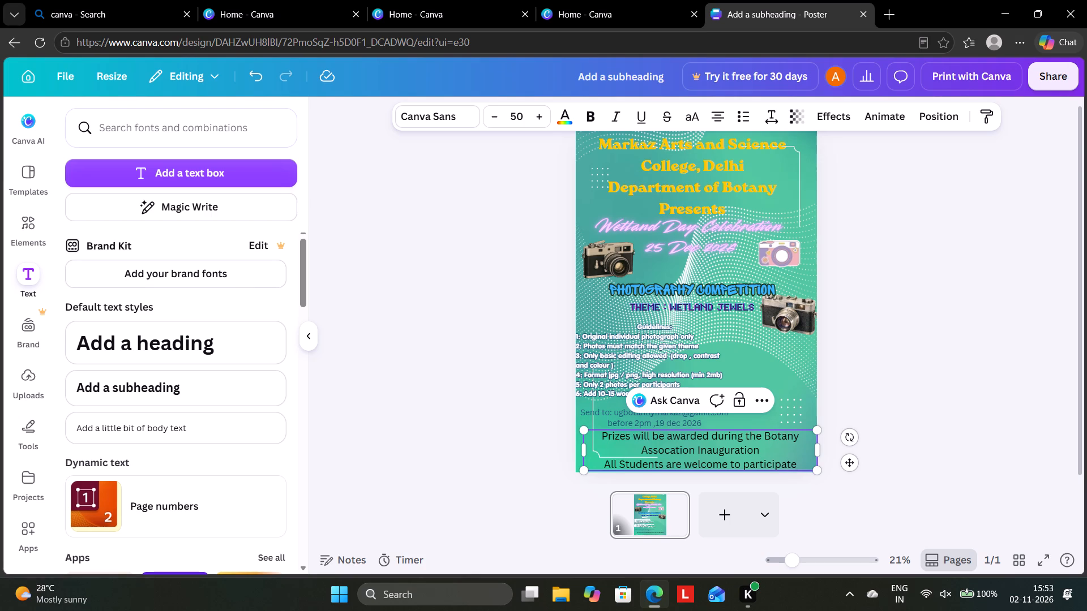
pyautogui.hotkey('shift', '!')
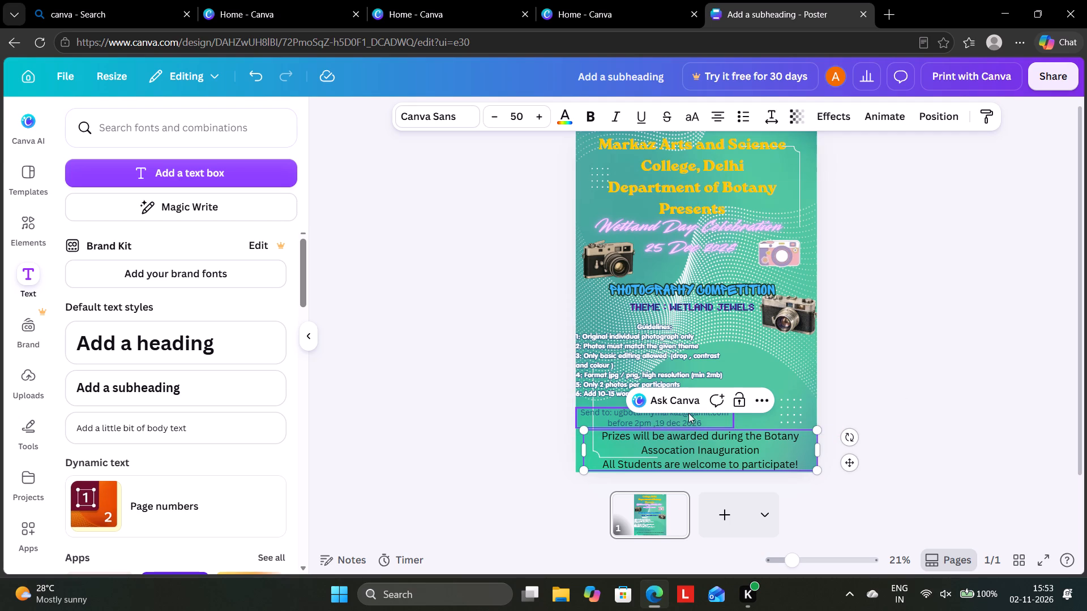
# Change the day of the submission deadline in the "Send to:" text to 25, giving "25 dec 2026".
pyautogui.click(664, 420)
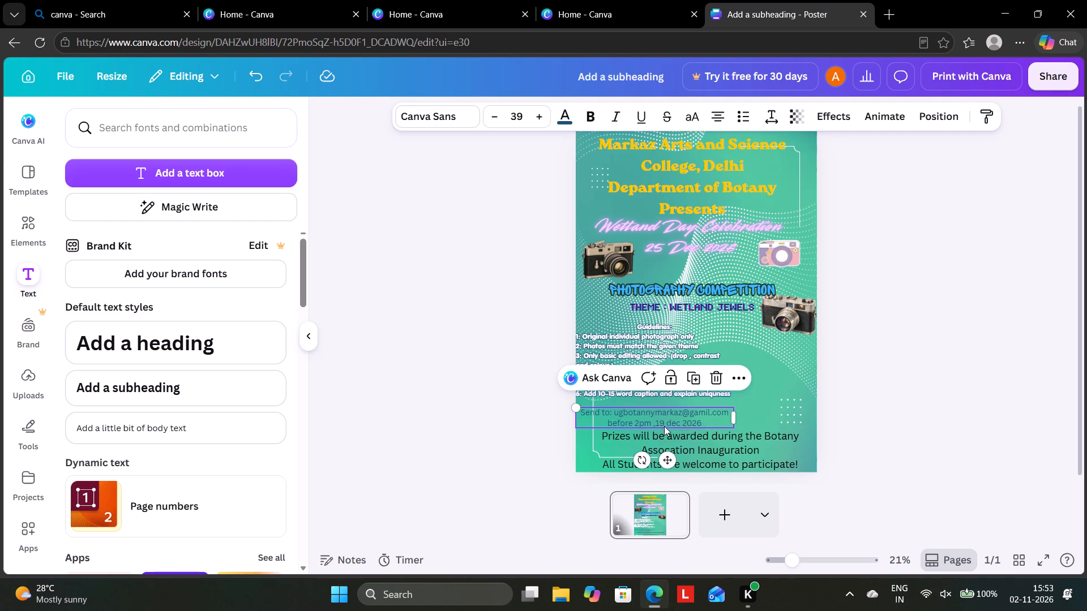
pyautogui.click(668, 421)
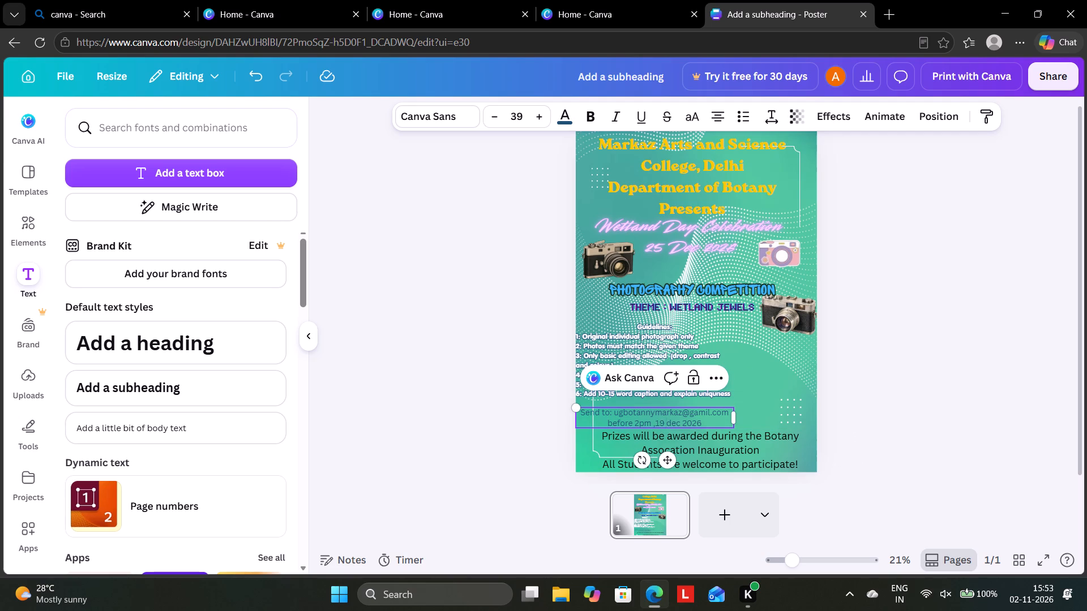
pyautogui.press('BackSpace')
pyautogui.press('BackSpace')
pyautogui.press('BackSpace')
pyautogui.write('25')
pyautogui.press('space')
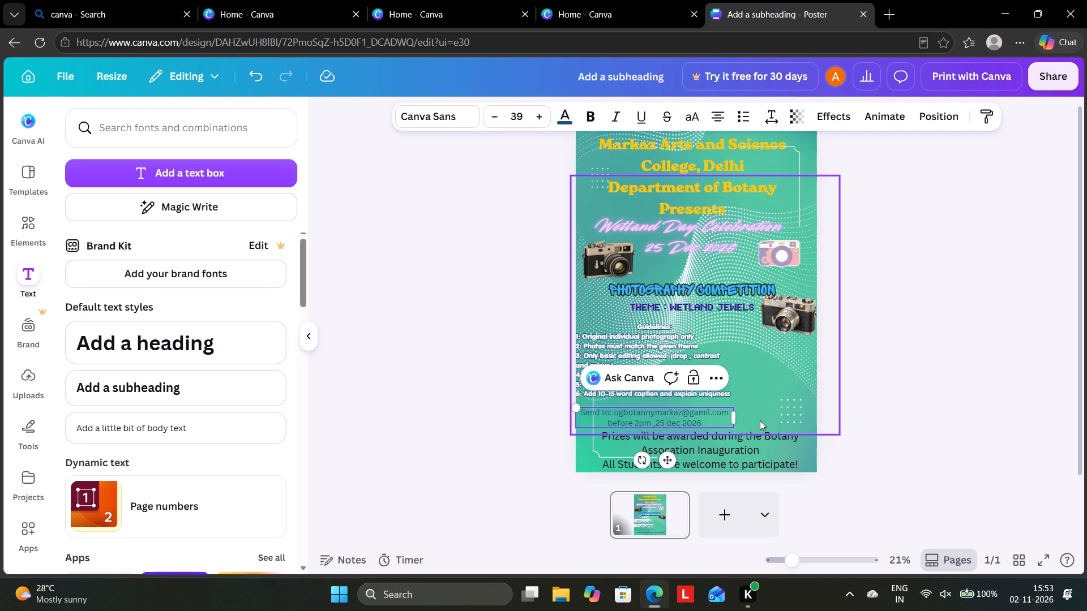
# Move the "Send to:" text box slightly up and right, between the guidelines and the prizes text, and deselect it.
pyautogui.click(647, 415)
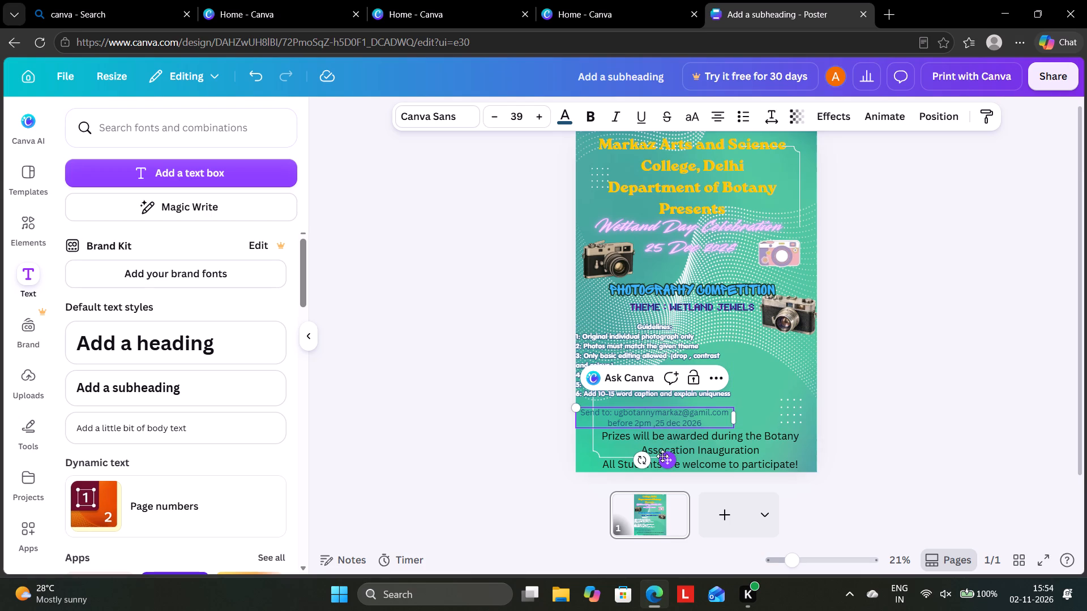
pyautogui.moveTo(662, 455); pyautogui.dragTo(656, 448)
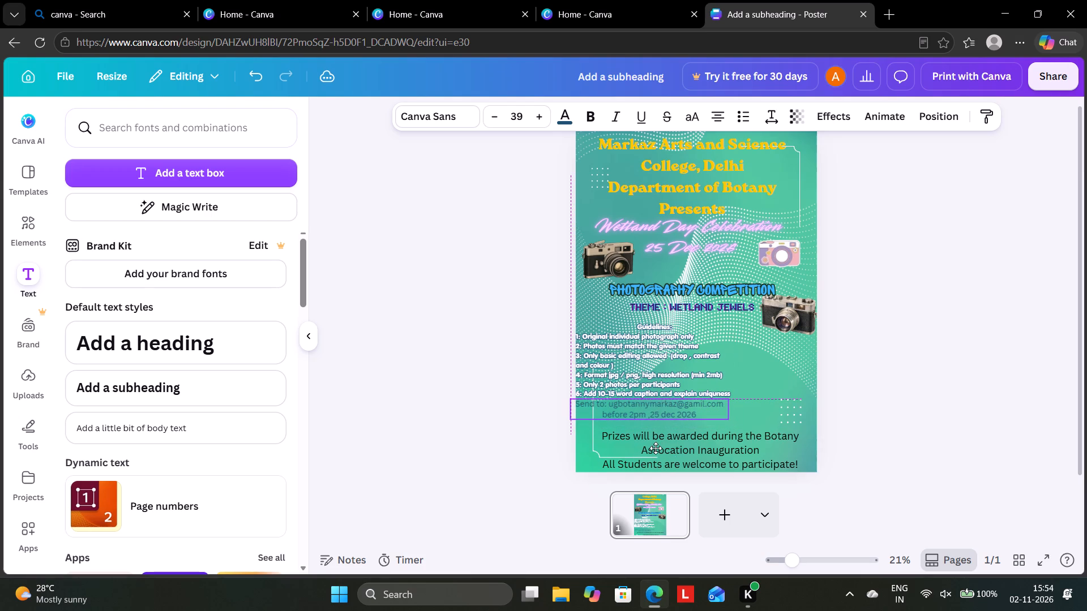
pyautogui.moveTo(656, 448); pyautogui.dragTo(677, 449)
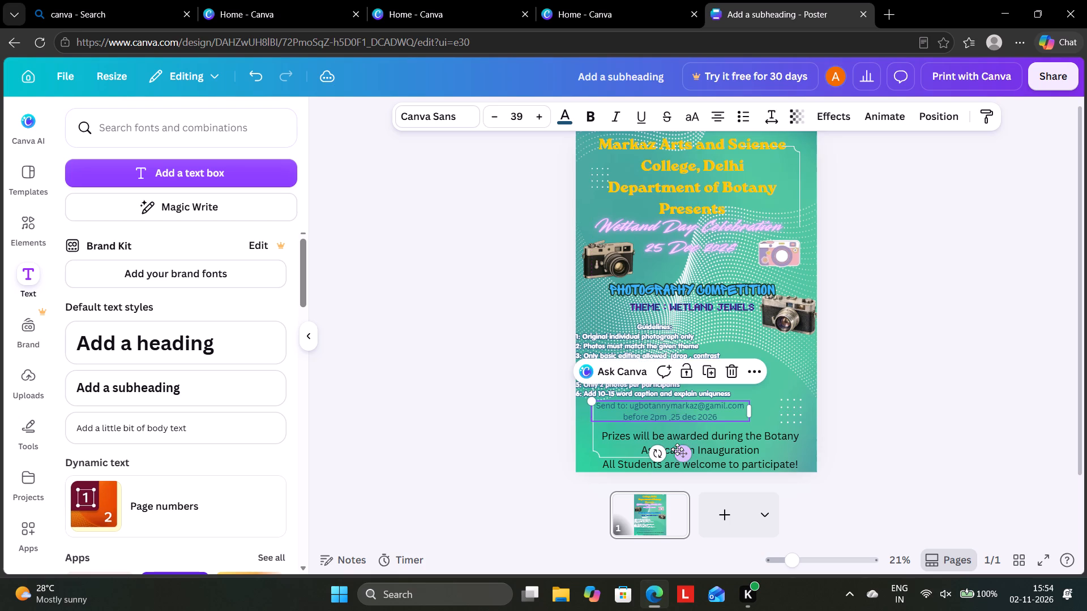
pyautogui.click(503, 438)
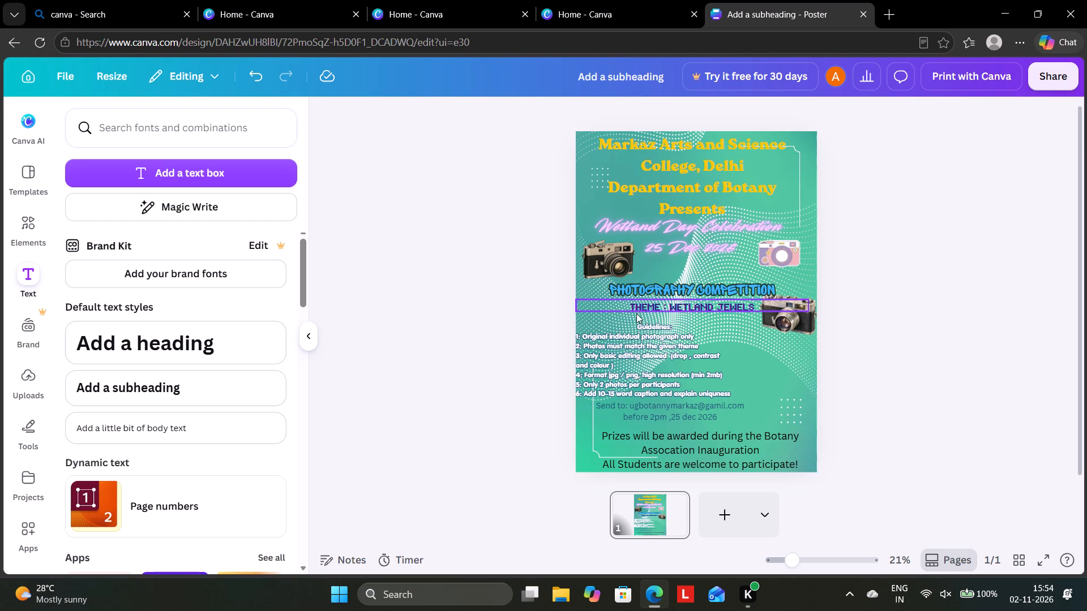
# Make the saved poster design available offline.
pyautogui.click(323, 78)
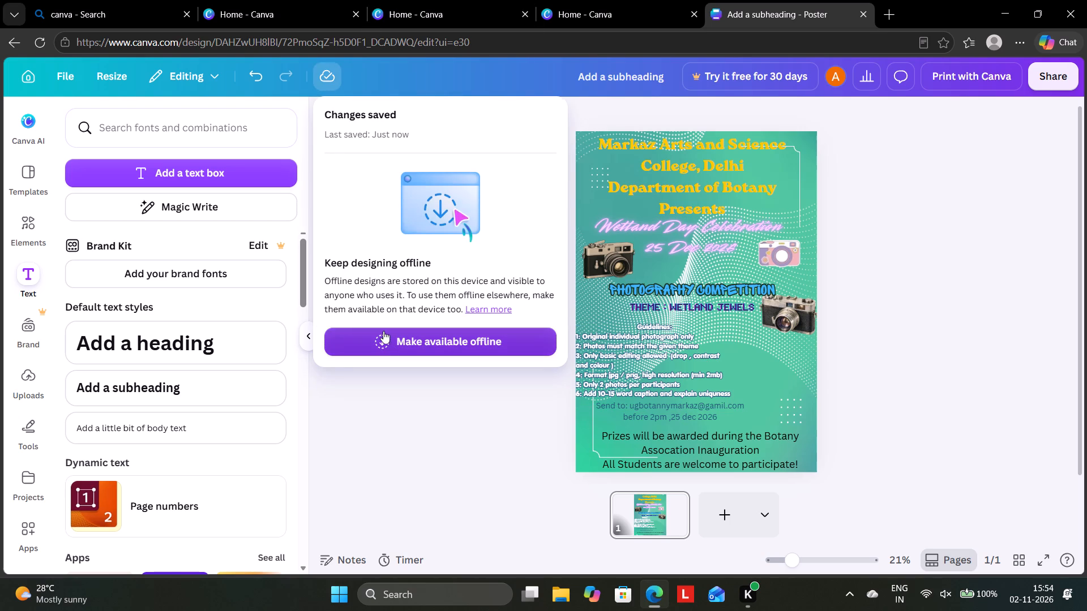
pyautogui.click(386, 332)
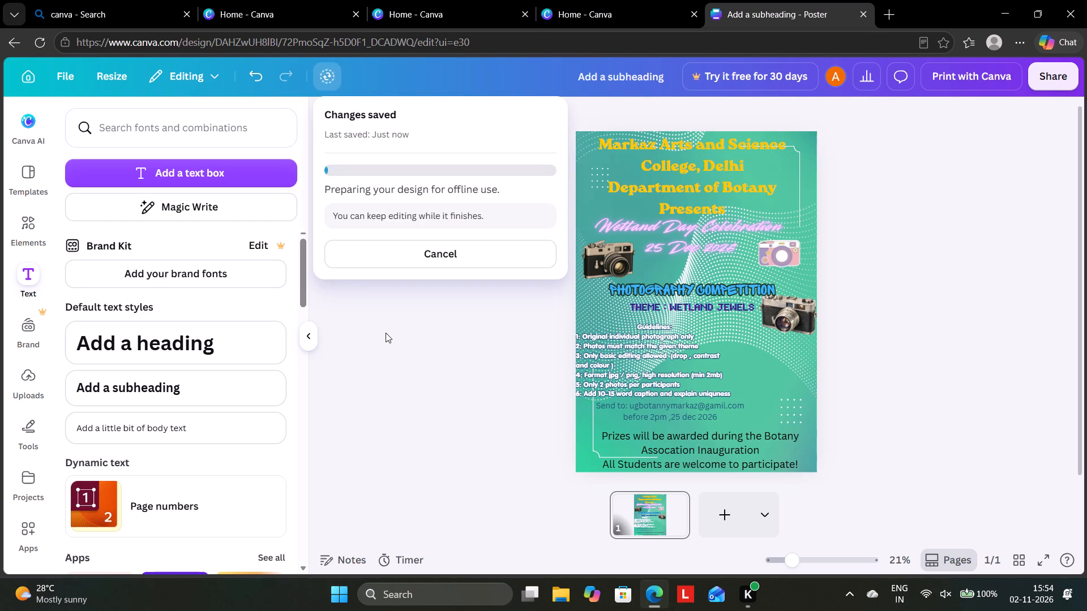